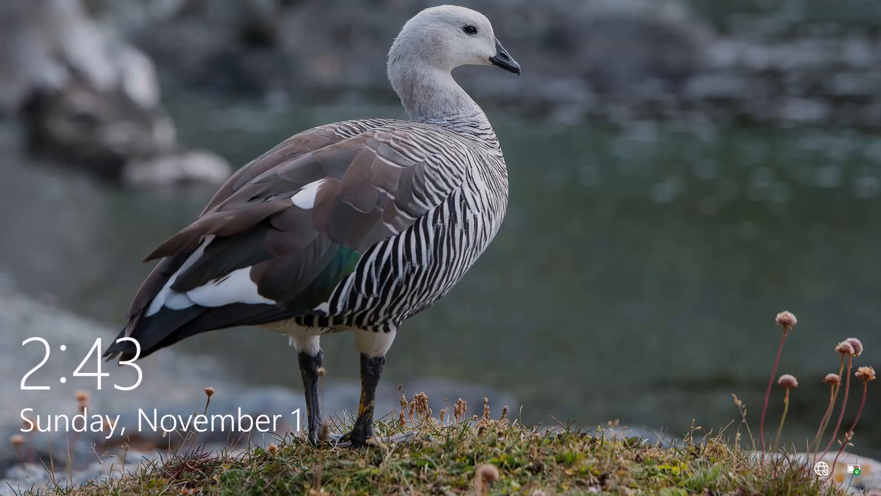
Wake the computer from the lock screen and bring up the clear desktop.
key(space)
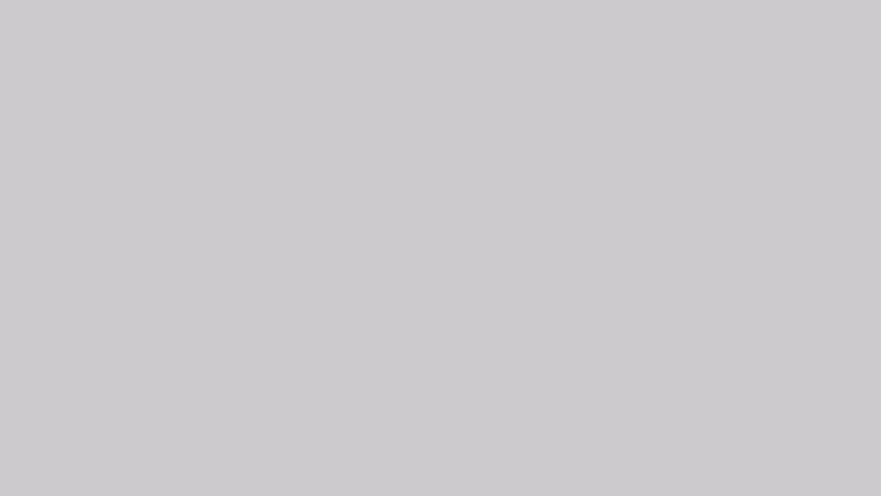
click(757, 268)
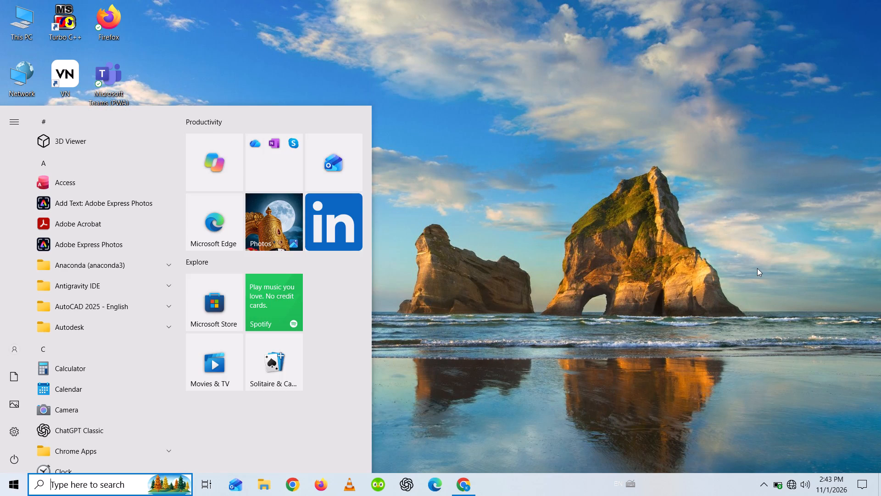
click(493, 269)
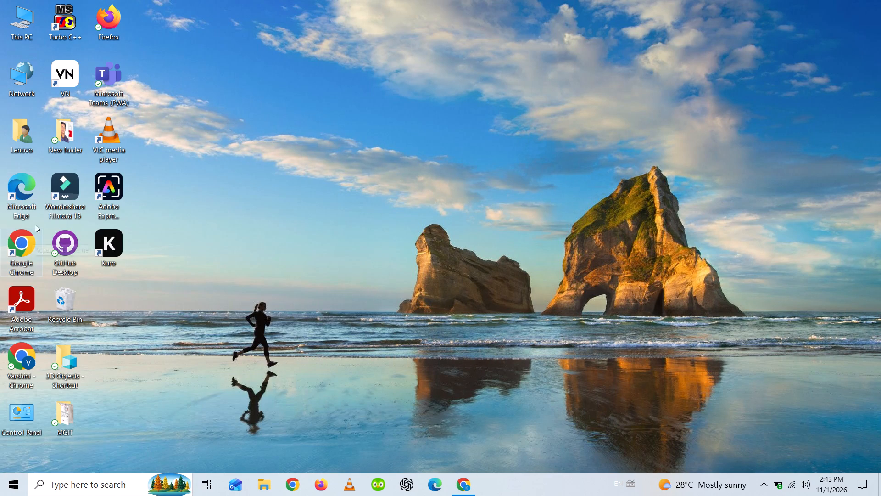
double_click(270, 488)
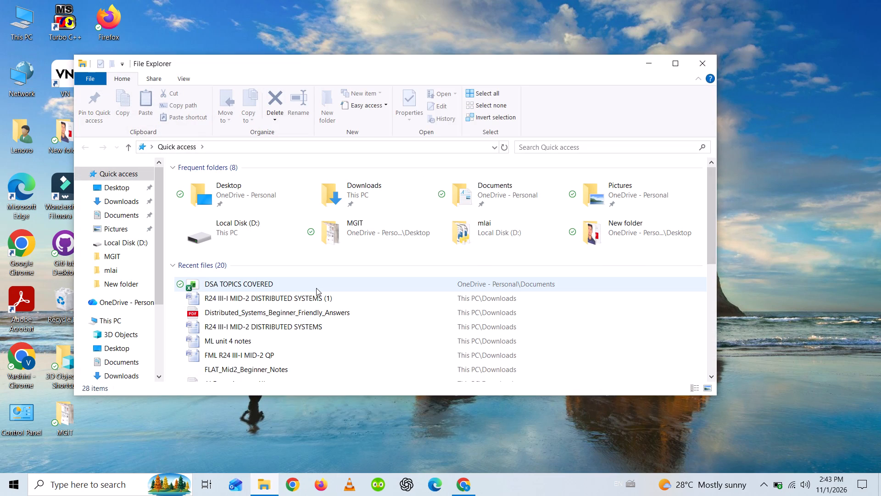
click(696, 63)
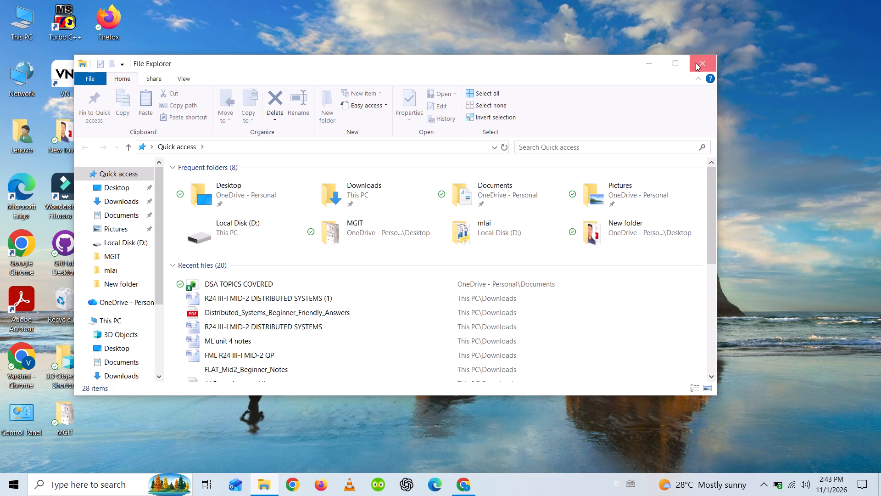
Open the recent workbook DSA TOPICS COVERED in Microsoft Office Excel 2007 and select the empty TOPICS cell C6.
click(122, 493)
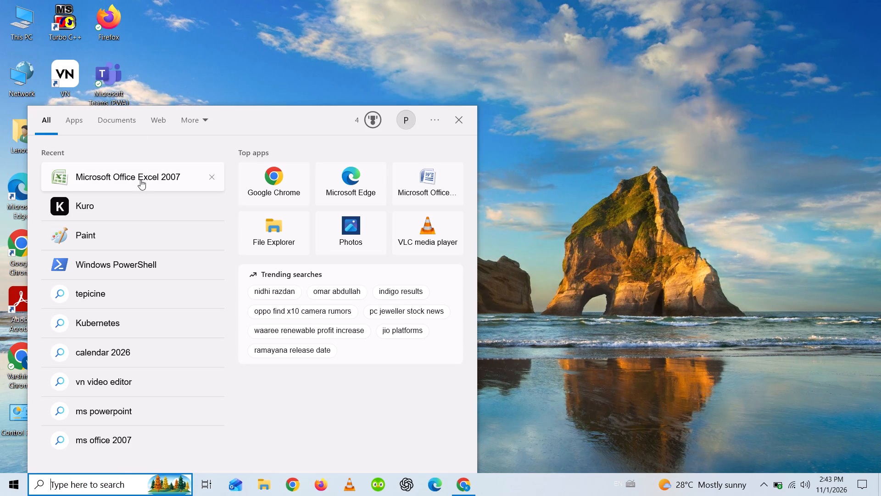
click(140, 180)
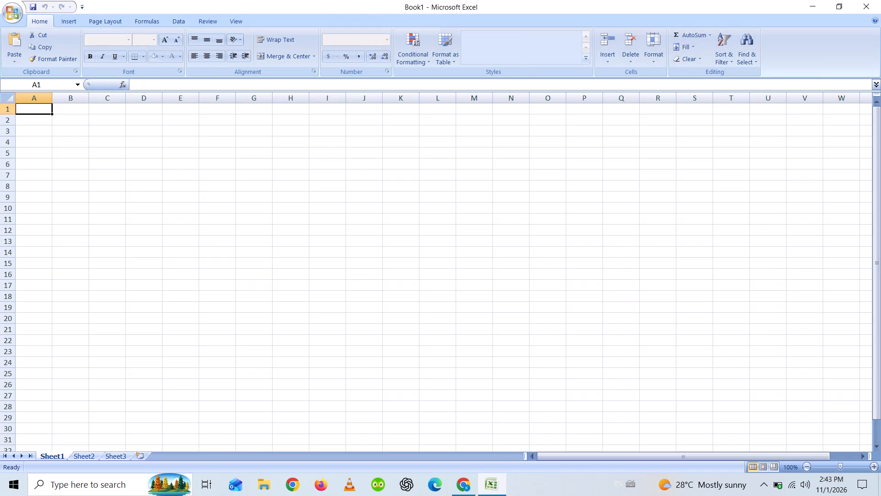
click(3, 11)
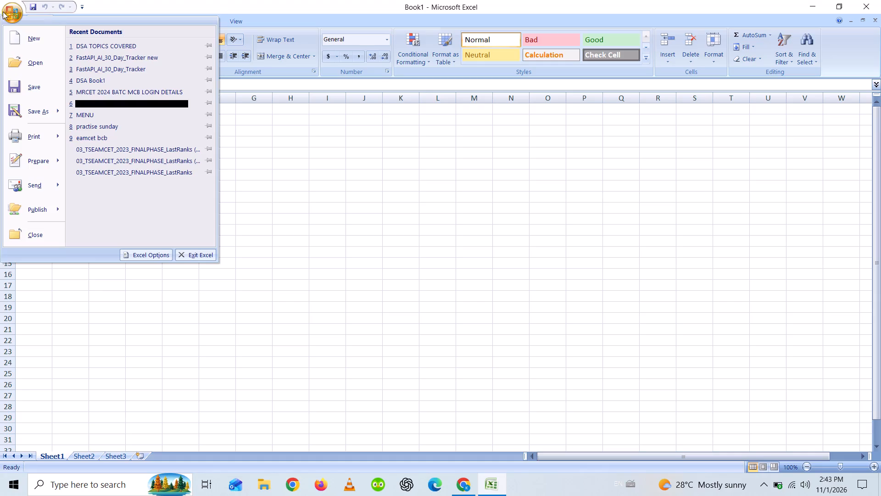
click(127, 50)
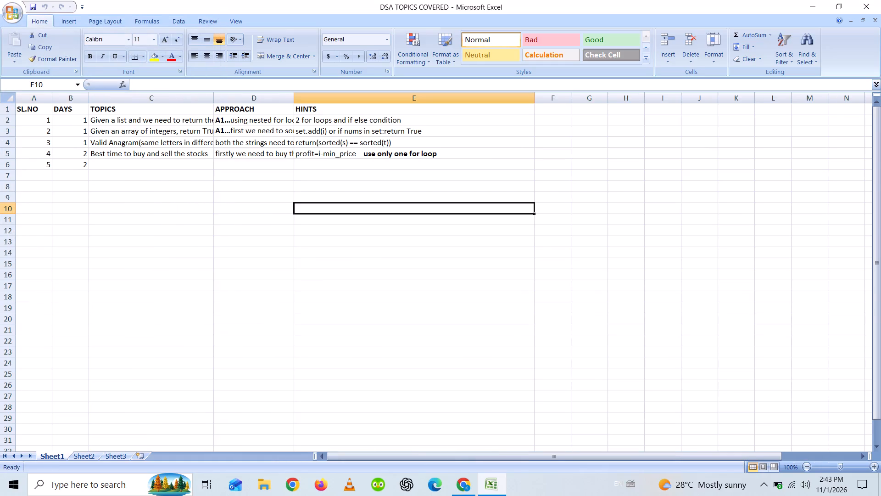
drag(123, 167, 124, 174)
click(125, 168)
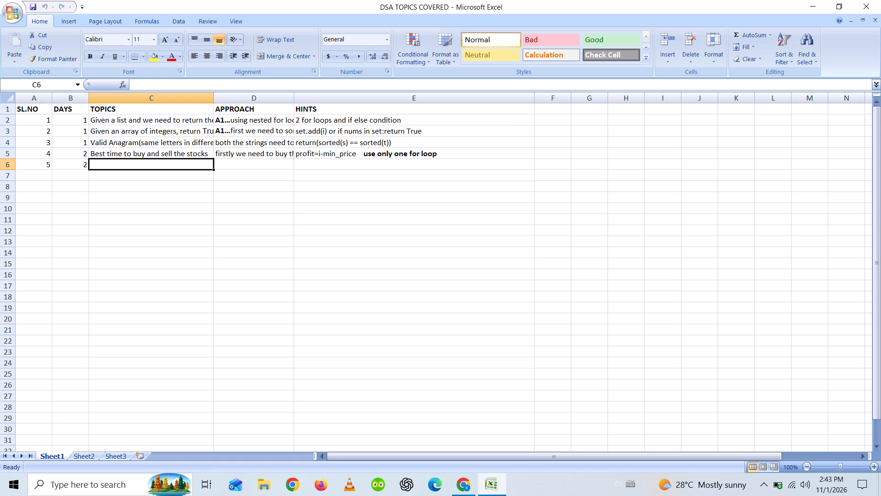
Switch to Google Chrome and start a Google search on the new tab page.
click(464, 483)
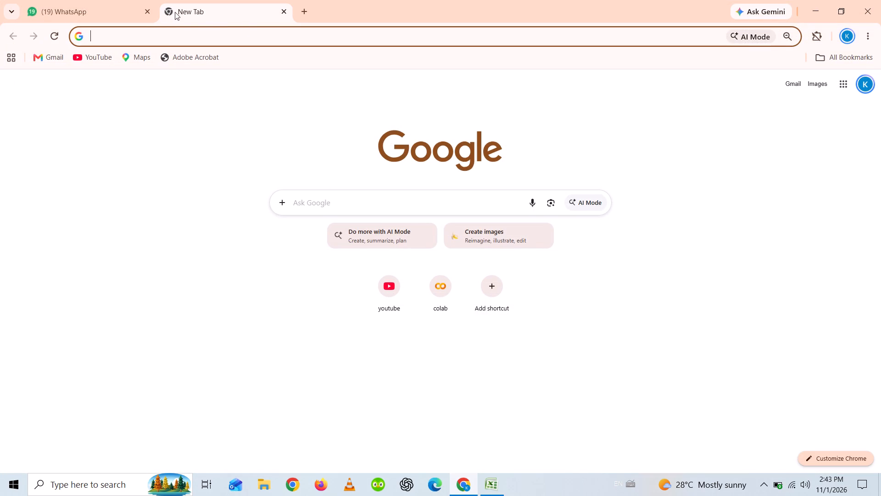
click(357, 204)
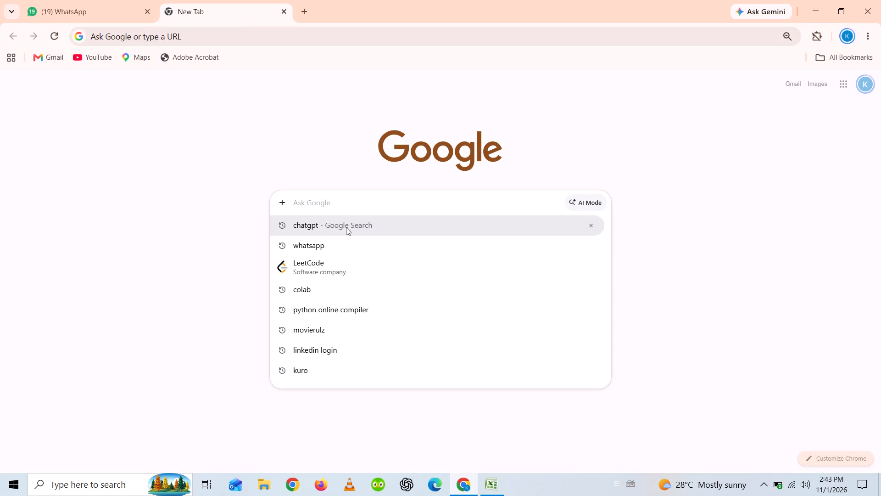
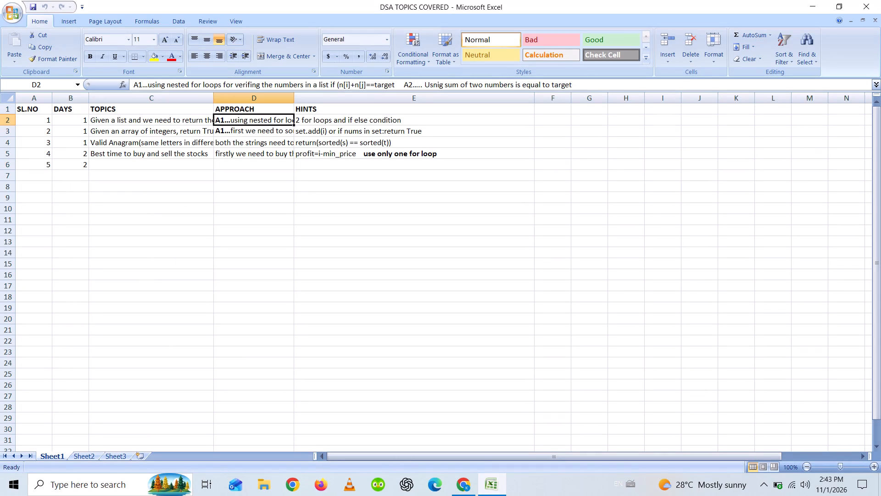
Review the existing APPROACH entries in cells D3 to D5, ending on the empty TOPICS cell C6.
click(260, 128)
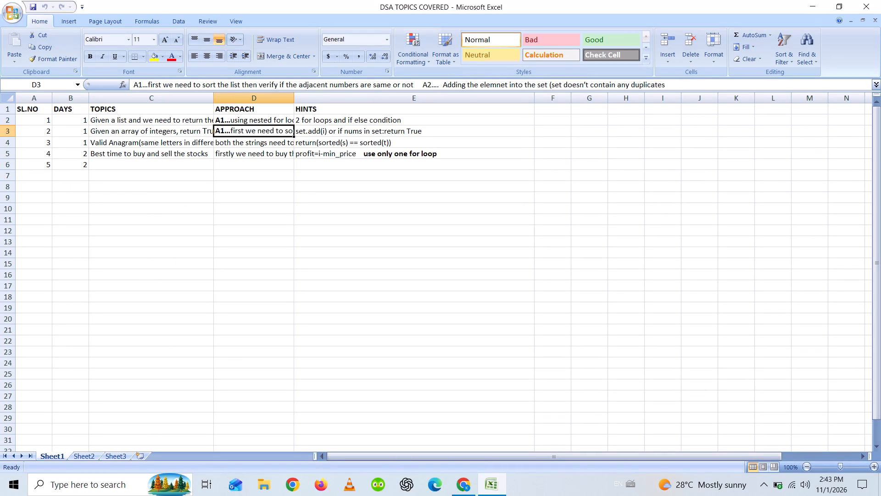
click(256, 147)
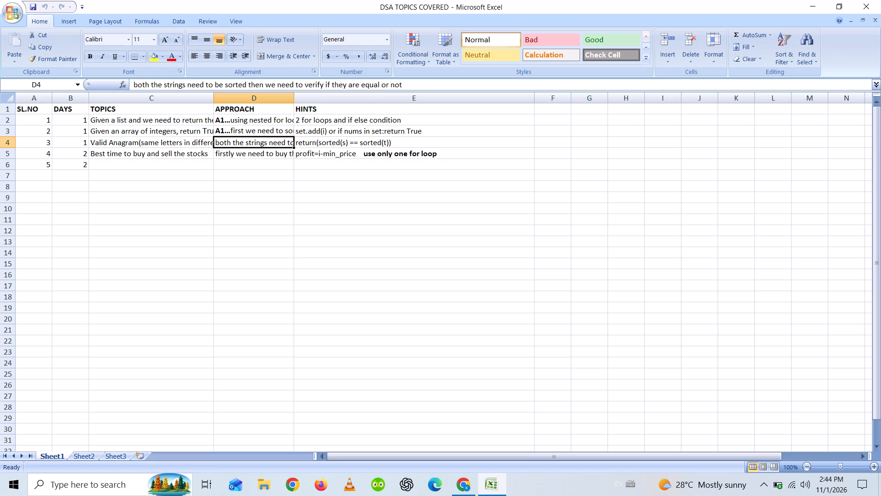
click(253, 154)
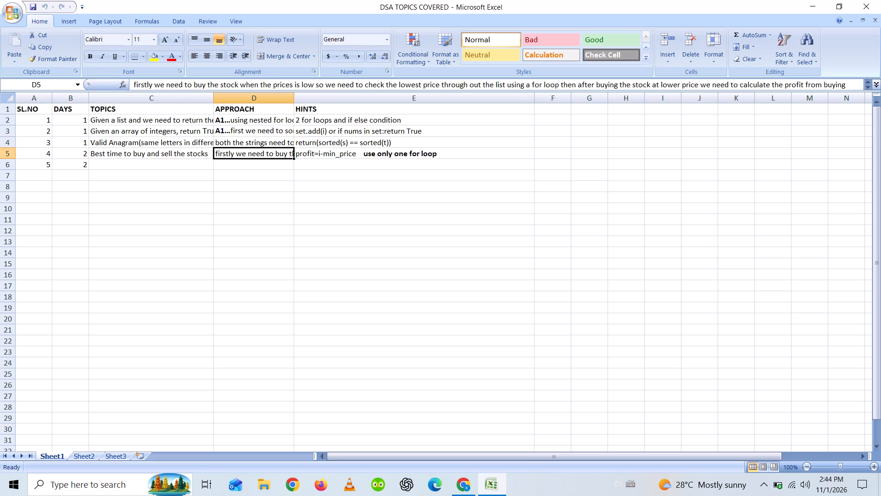
click(145, 168)
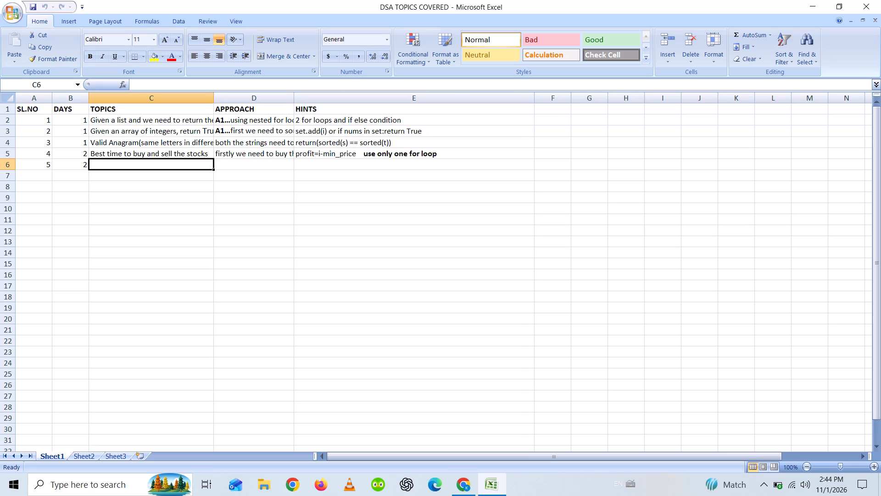
Switch to Google Chrome, open LeetCode and go to the account's Progress page.
click(468, 483)
click(291, 184)
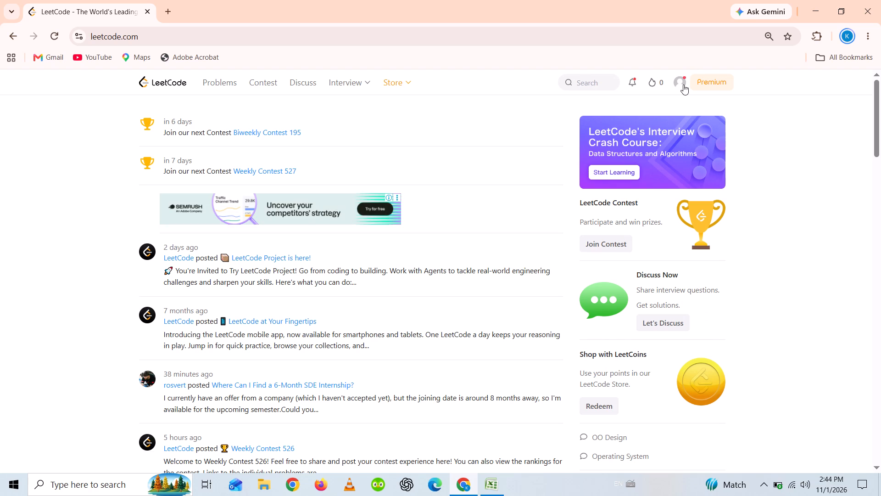
click(629, 82)
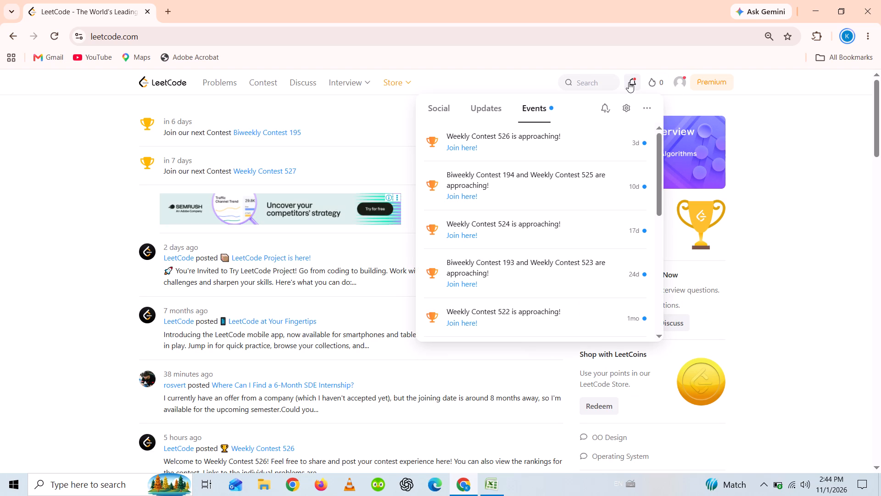
click(409, 116)
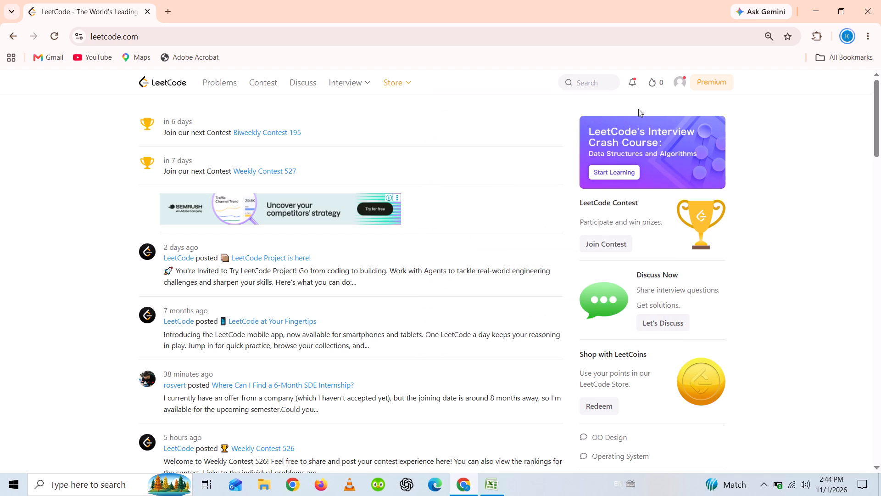
click(684, 86)
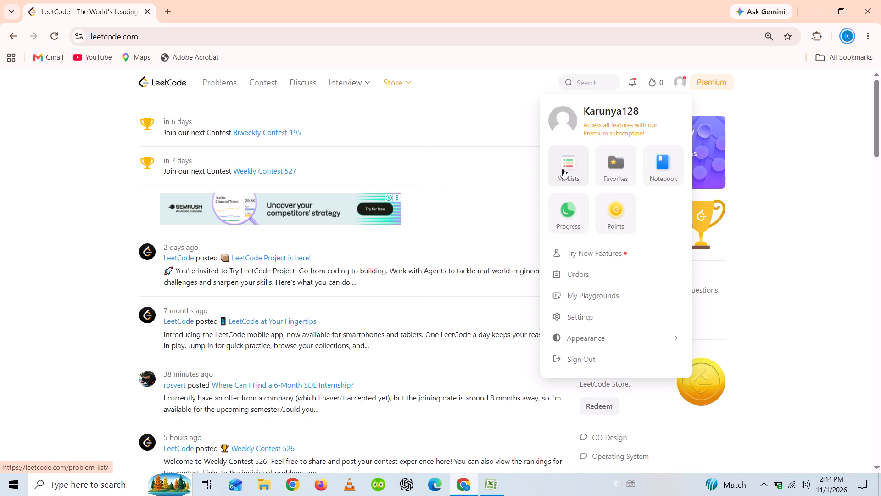
click(563, 206)
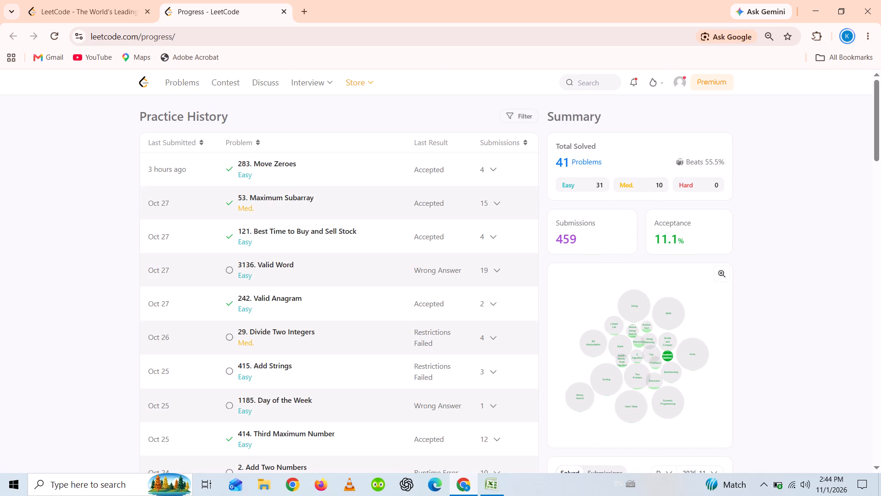
Examine the Progress page's summary and practice history, including the enlarged topic bubble chart.
drag(656, 240, 679, 238)
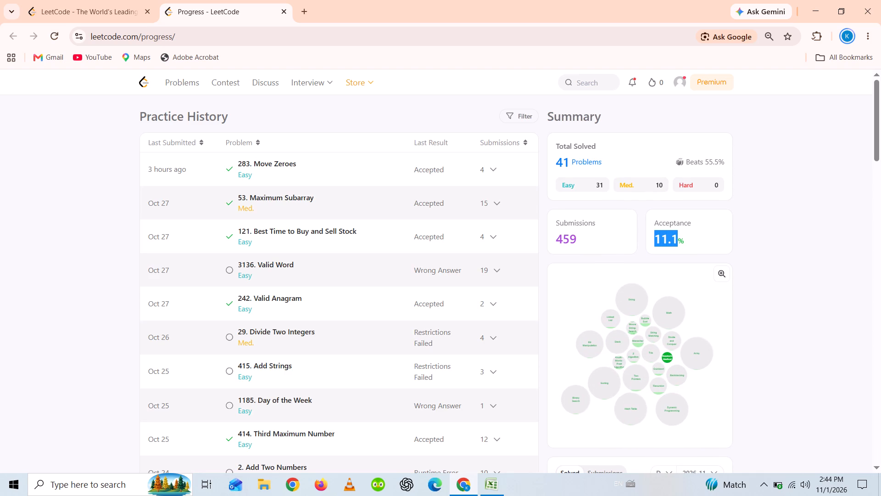
click(684, 240)
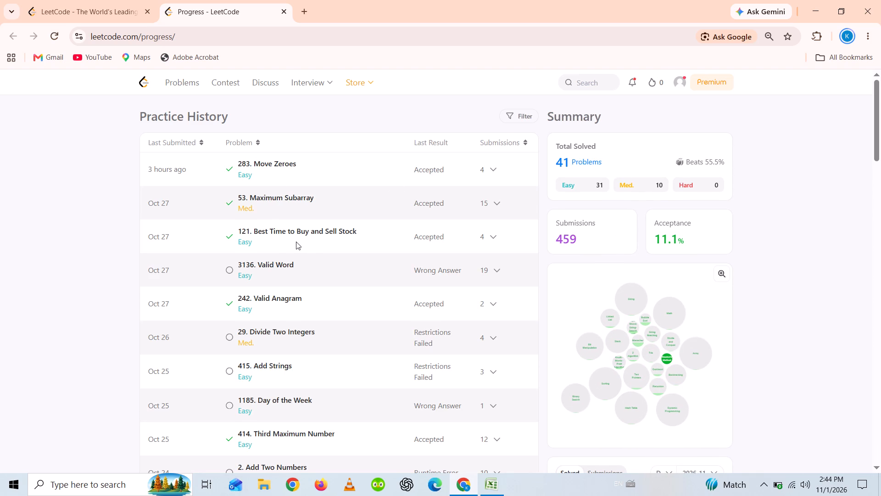
scroll(296, 242, down, 1)
scroll(296, 242, up, 2)
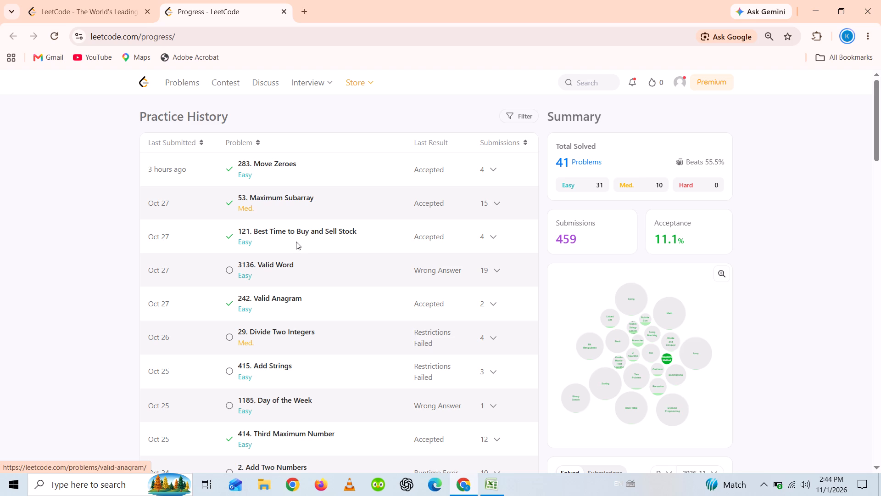
click(719, 275)
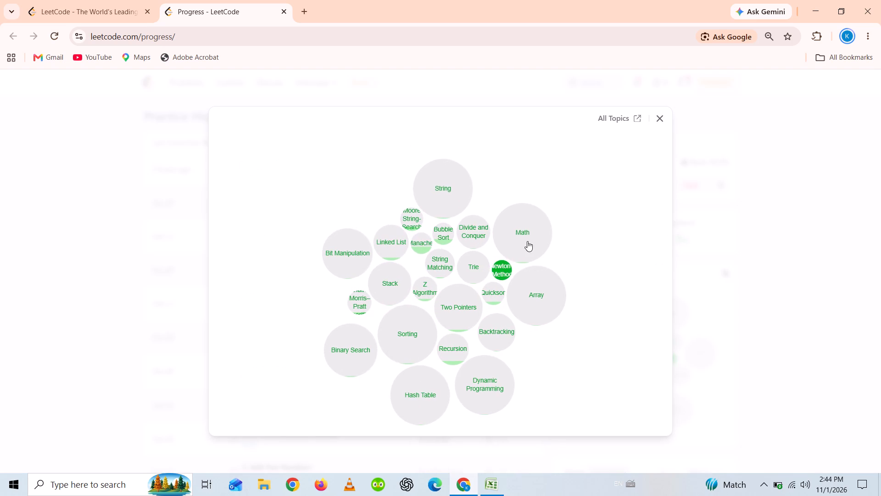
scroll(439, 241, up, 5)
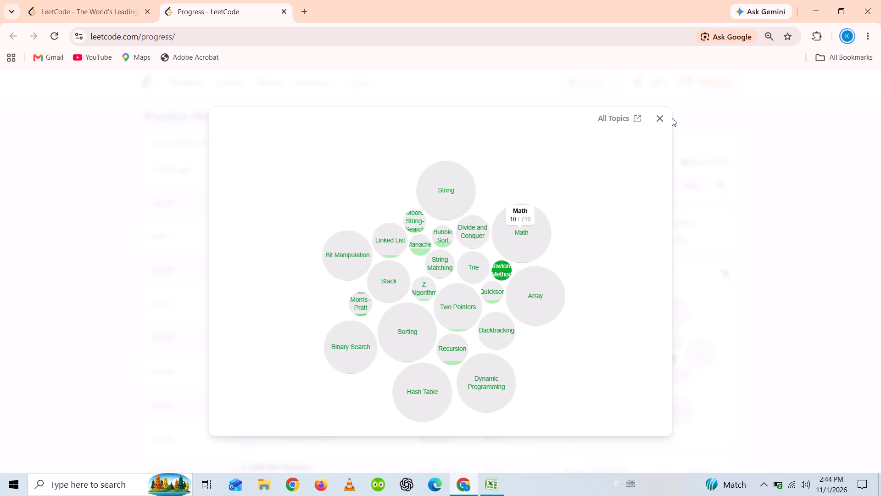
click(662, 120)
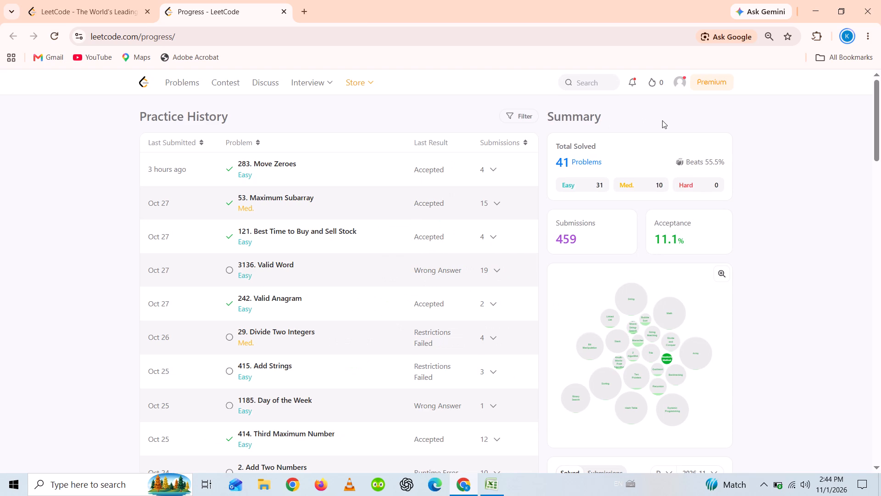
Find 53. Maximum Subarray in the Practice History and open its problem page.
scroll(408, 208, down, 2)
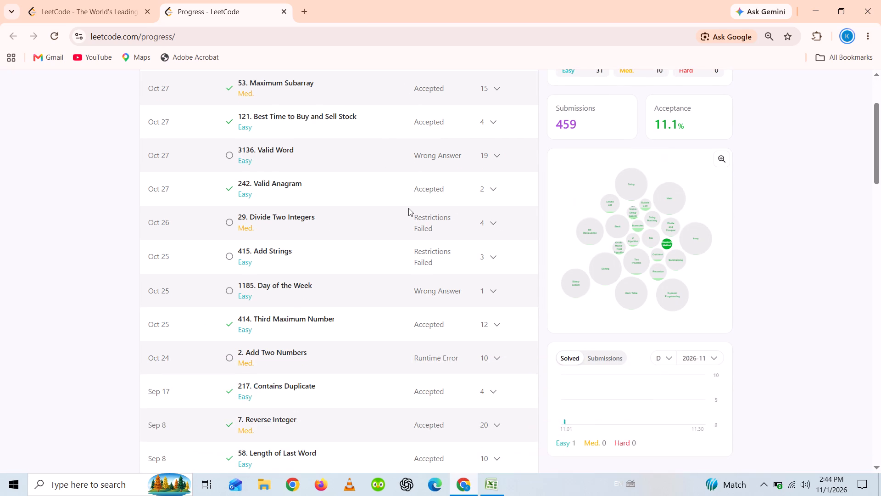
scroll(408, 208, up, 2)
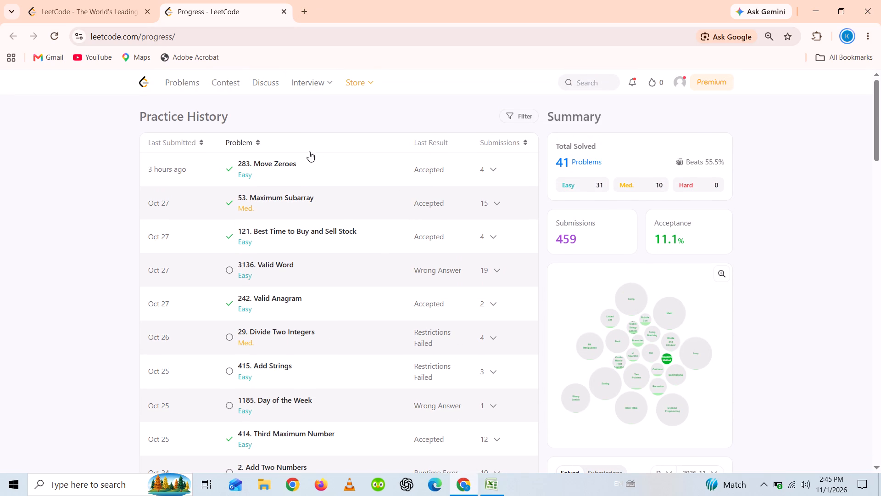
click(283, 195)
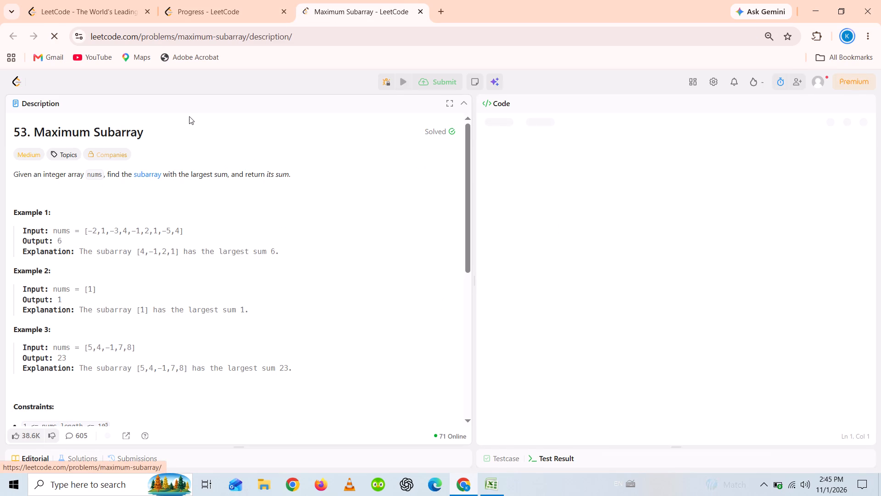
Switch back to the DSA TOPICS COVERED workbook in Excel and enter "Maximum subarray" as the topic in C6.
click(486, 491)
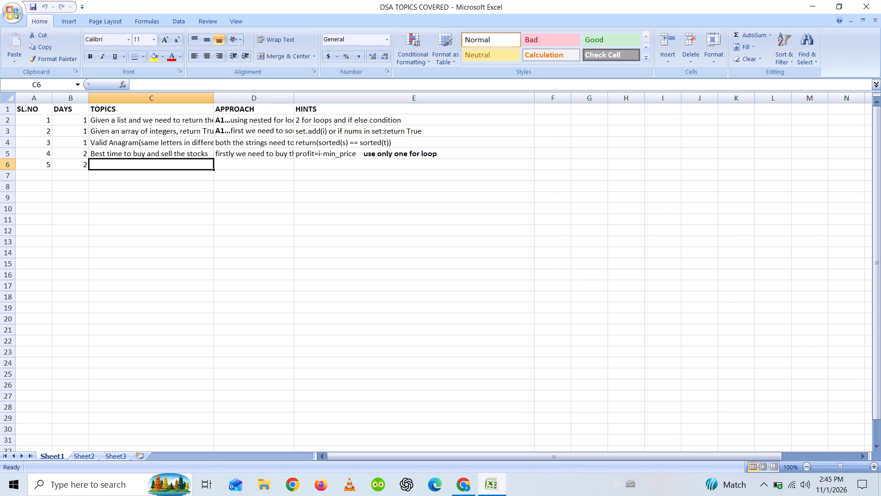
text(Maximun)
key(space)
key(BackSpace)
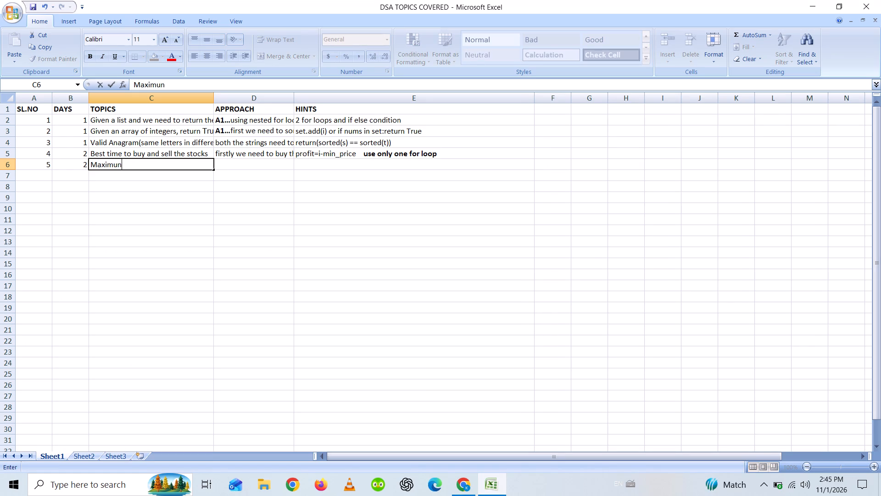
key(BackSpace)
text(m subarray)
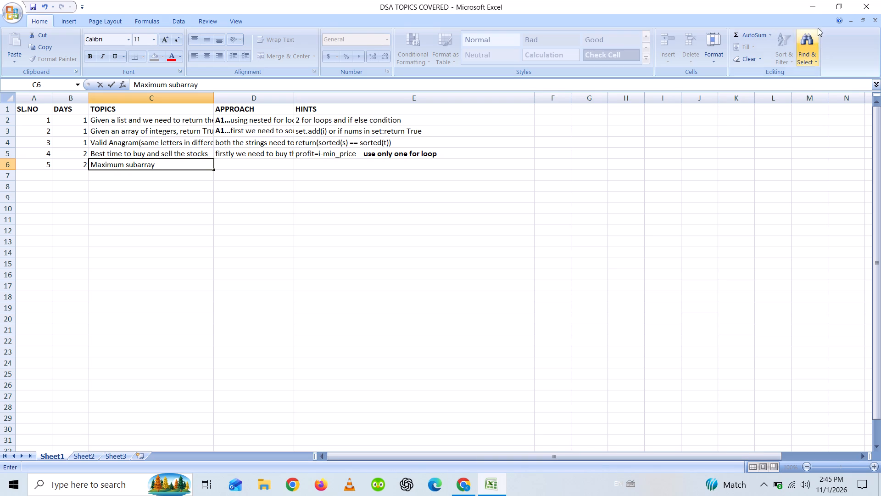
Minimize the Excel and Chrome windows and launch Kuro from the desktop.
click(820, 0)
click(820, 0)
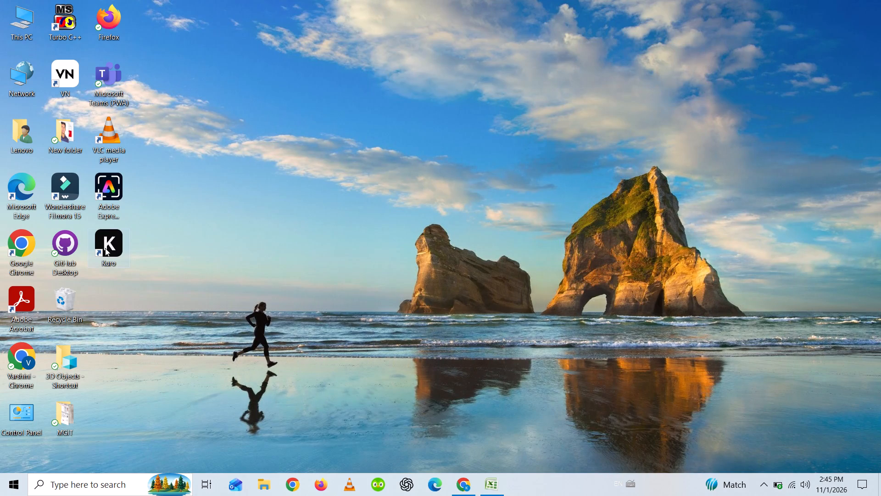
double_click(105, 248)
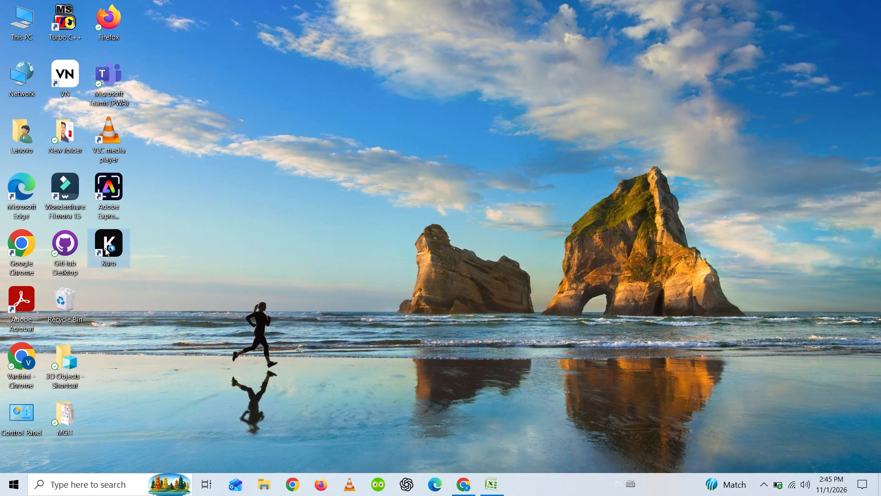
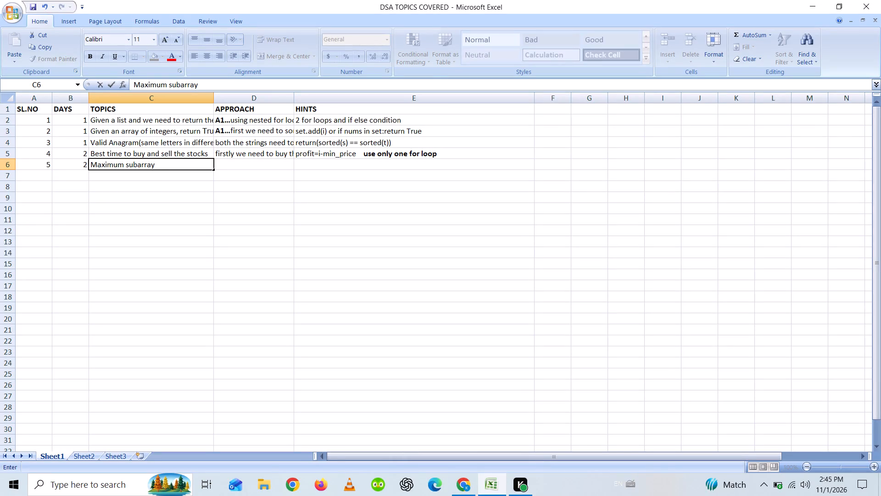
Extend the C6 topic with "(subarray with the largest sum)" after "Maximum subarray".
key(shift+parenleft)
text(subarray with the largest)
key(space)
text(sum))
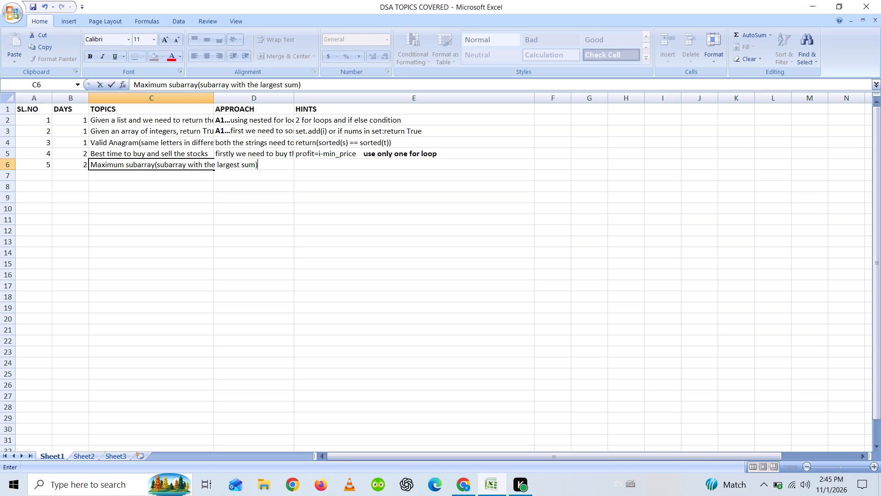
click(279, 165)
click(277, 163)
click(325, 162)
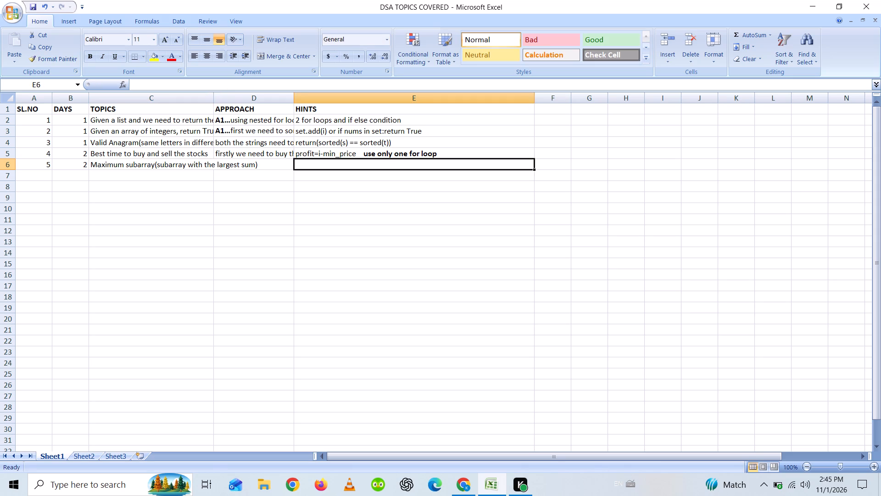
Select approach cell D6, review the Maximum Subarray solution code in Chrome from the curr=nums[0] line, and return to Excel.
click(282, 163)
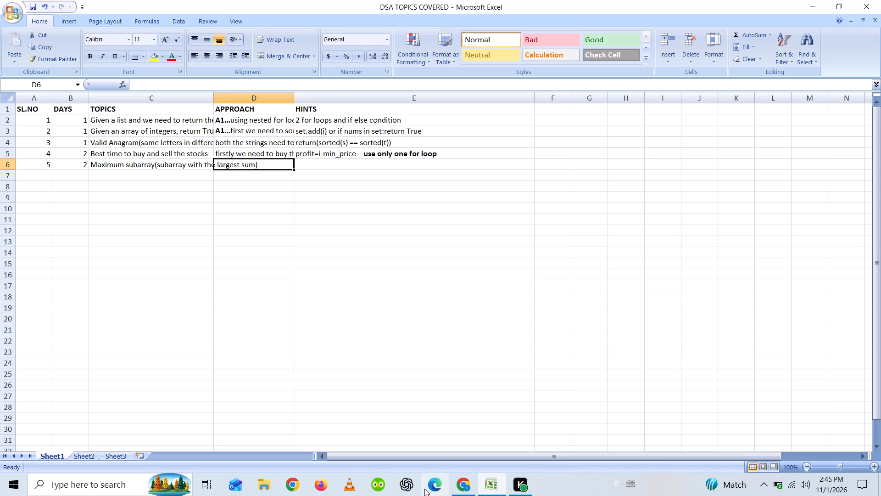
click(456, 495)
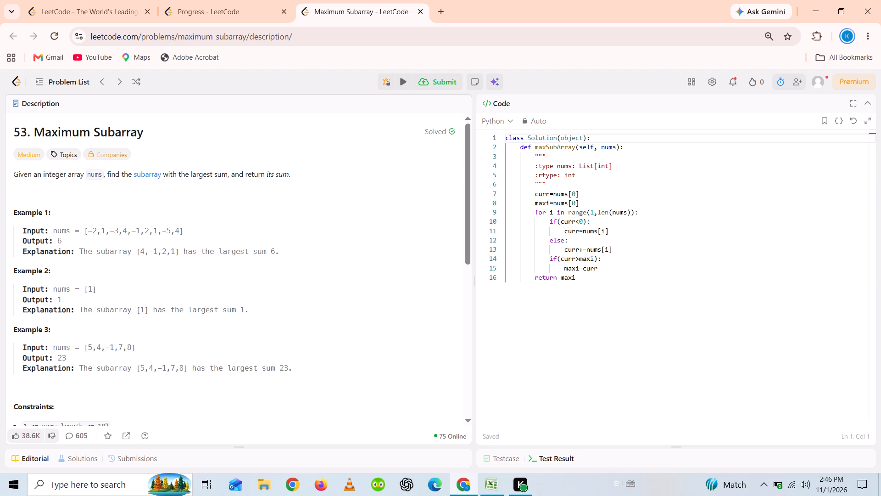
drag(536, 193, 580, 194)
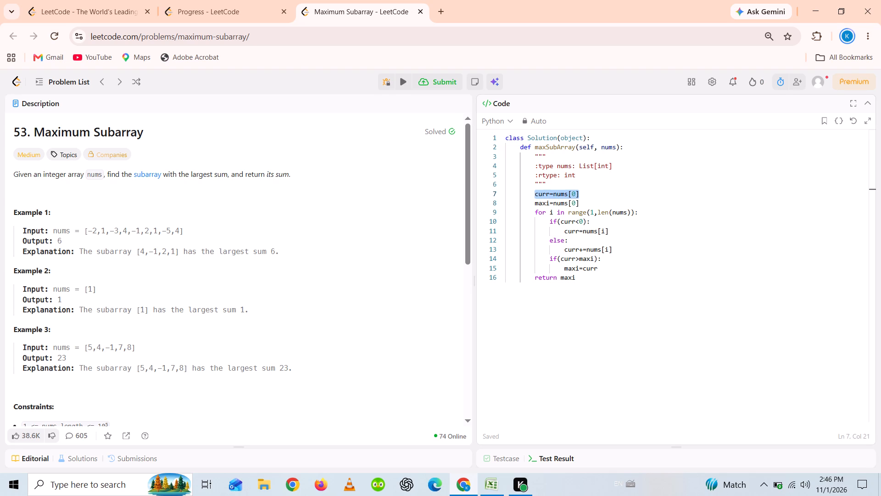
click(620, 296)
click(614, 192)
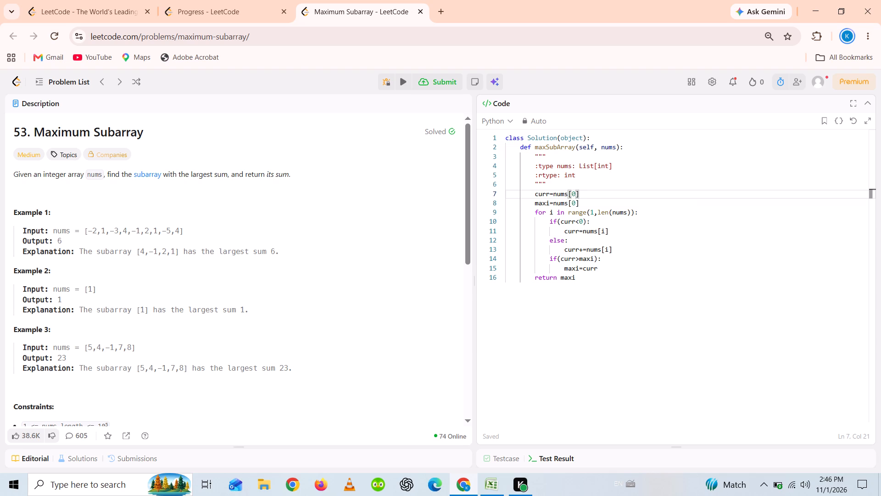
click(493, 483)
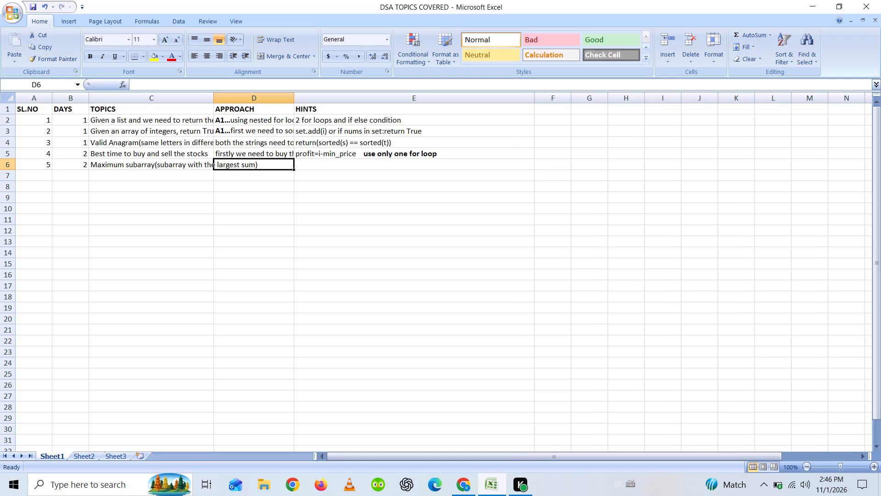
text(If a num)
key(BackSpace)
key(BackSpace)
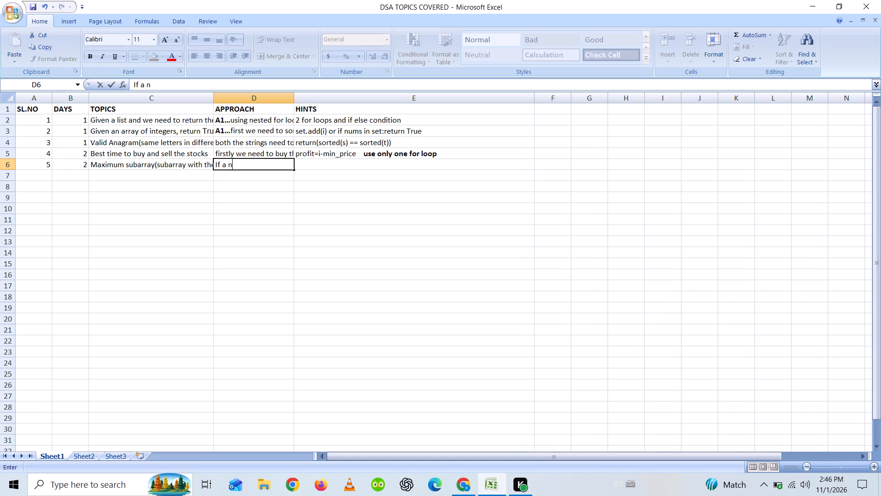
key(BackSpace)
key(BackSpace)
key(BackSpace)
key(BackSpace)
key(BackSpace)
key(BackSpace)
Begin the approach text in D6 with "we need to calculate the sum by taking a number and if".
text(we need to calculate)
key(space)
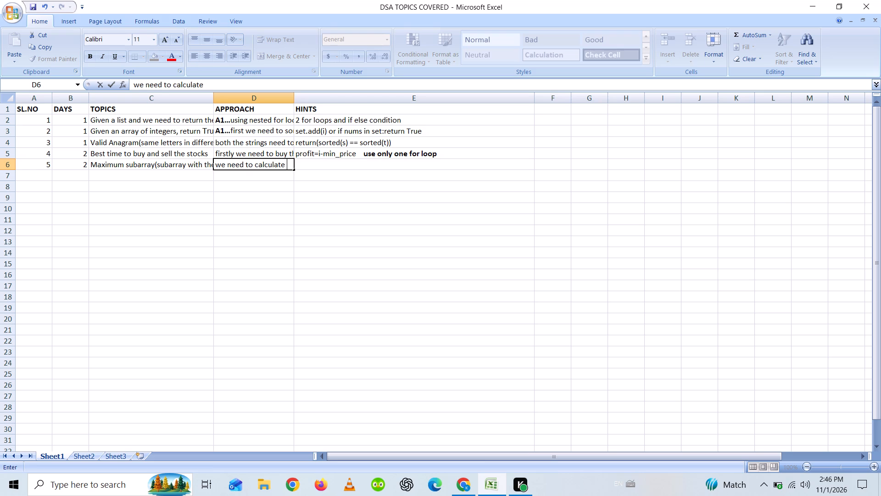
text(the sum by takin)
text(g a numbe)
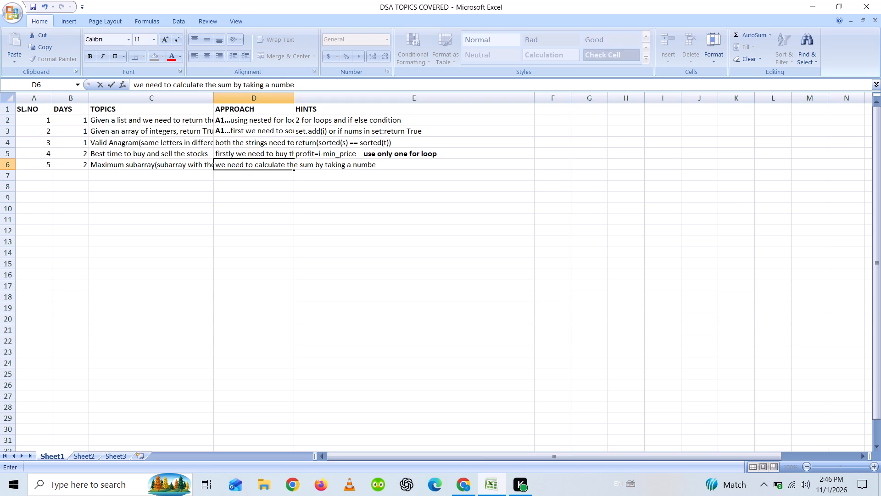
text(r)
key(space)
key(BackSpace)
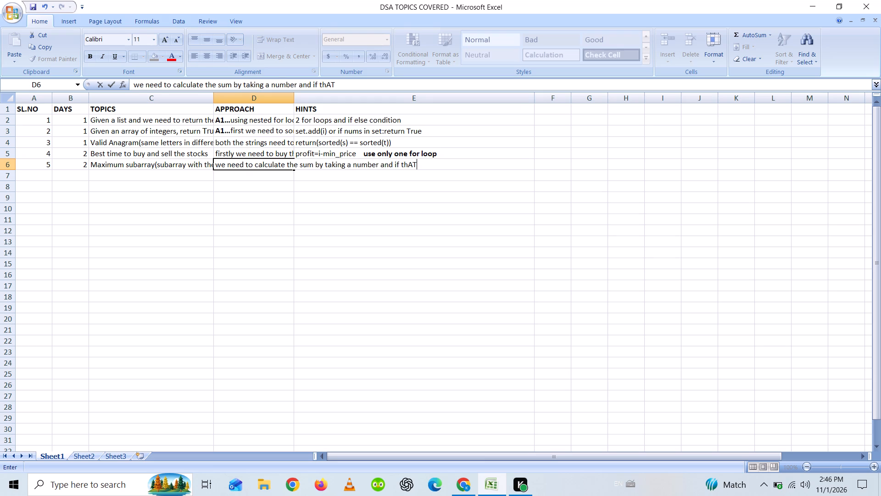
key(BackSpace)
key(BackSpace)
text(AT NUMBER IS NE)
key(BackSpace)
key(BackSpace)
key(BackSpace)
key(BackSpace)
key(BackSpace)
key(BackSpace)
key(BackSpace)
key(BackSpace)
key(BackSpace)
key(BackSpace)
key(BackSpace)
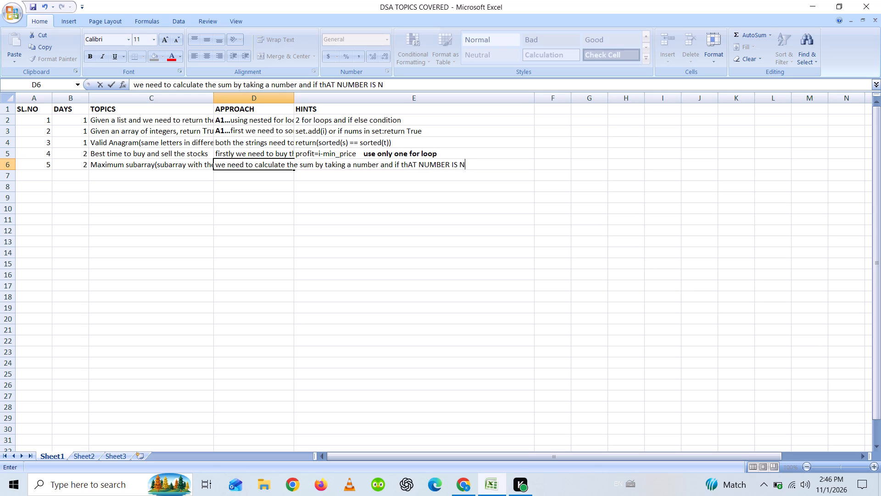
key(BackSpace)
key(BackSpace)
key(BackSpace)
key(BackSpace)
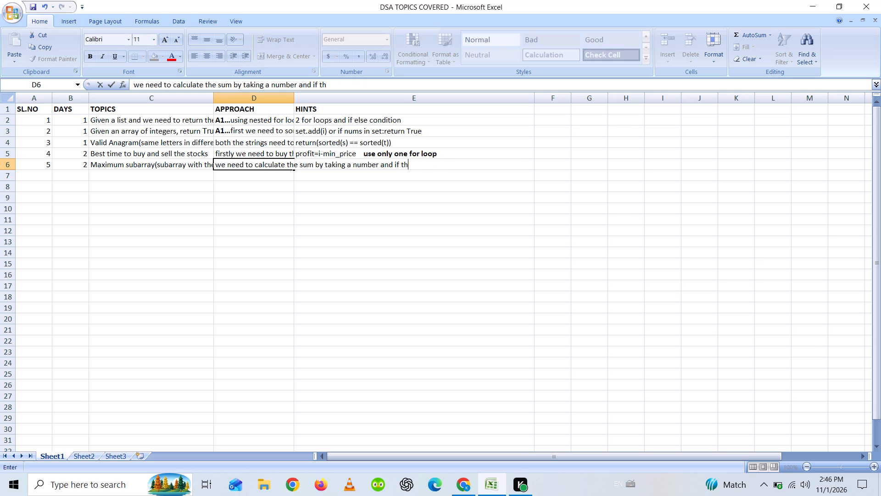
Continue the D6 approach so the clause reads "that number is negative we need to ignore and start with the next number".
text(at number is ne)
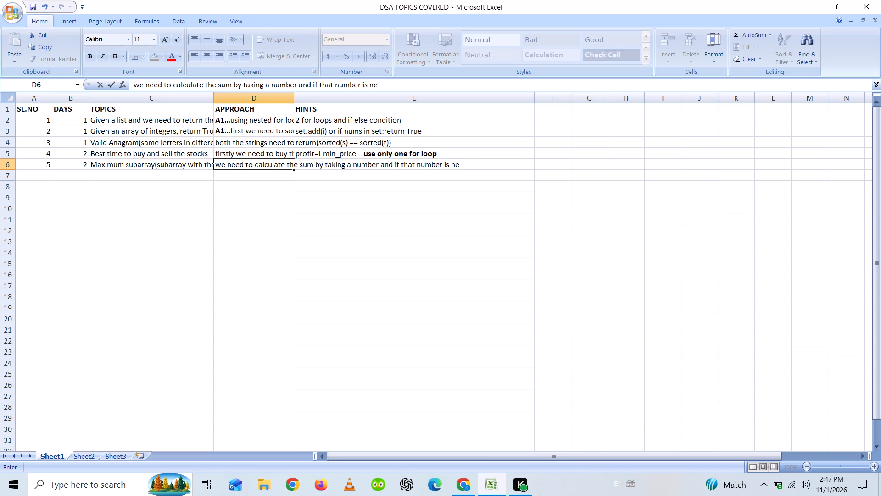
text(gative e)
key(BackSpace)
text(we need to)
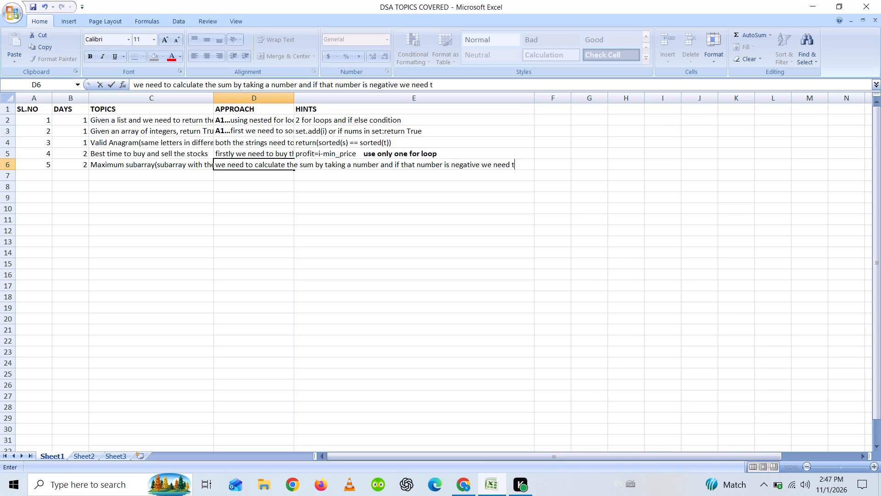
key(space)
text(ignore and start)
key(space)
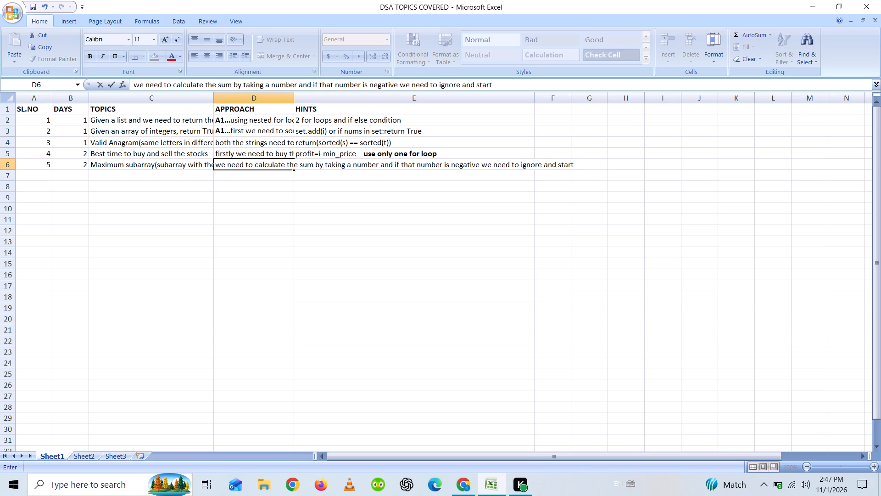
text(whi)
key(BackSpace)
key(BackSpace)
text(ith the next number)
key(space)
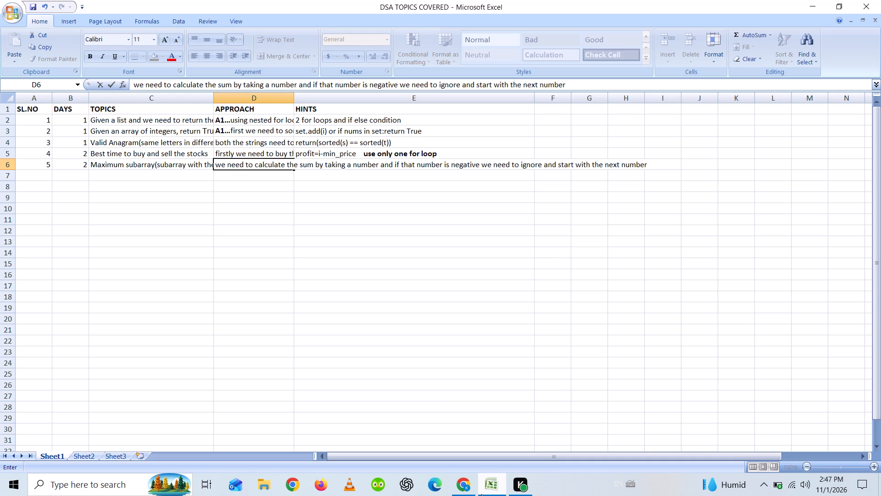
Recheck the LeetCode solution, and continue D6 with "and if current sum is greater than maximum we need to update and next iteration will be started".
click(470, 481)
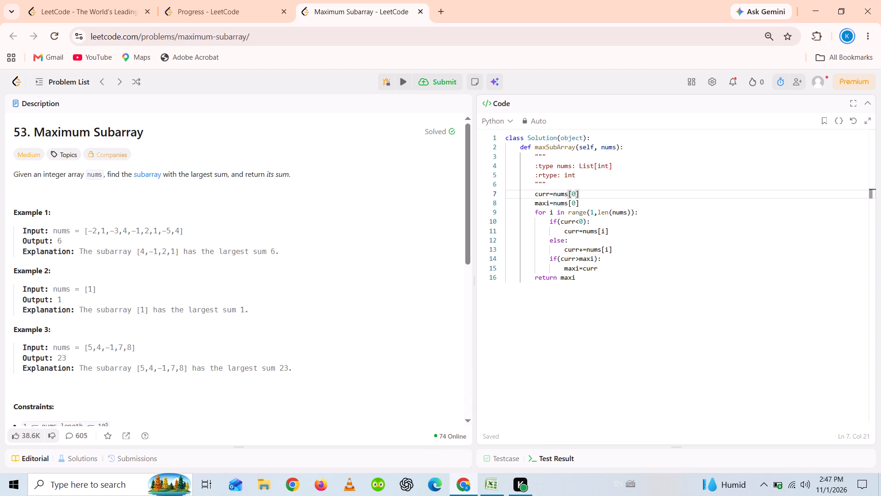
click(494, 480)
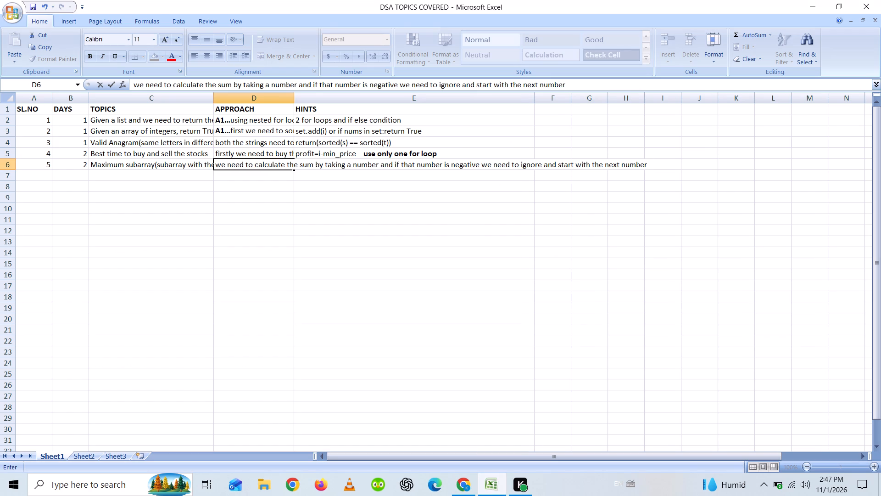
text(and if current)
key(space)
text(sum is)
key(space)
text(equ)
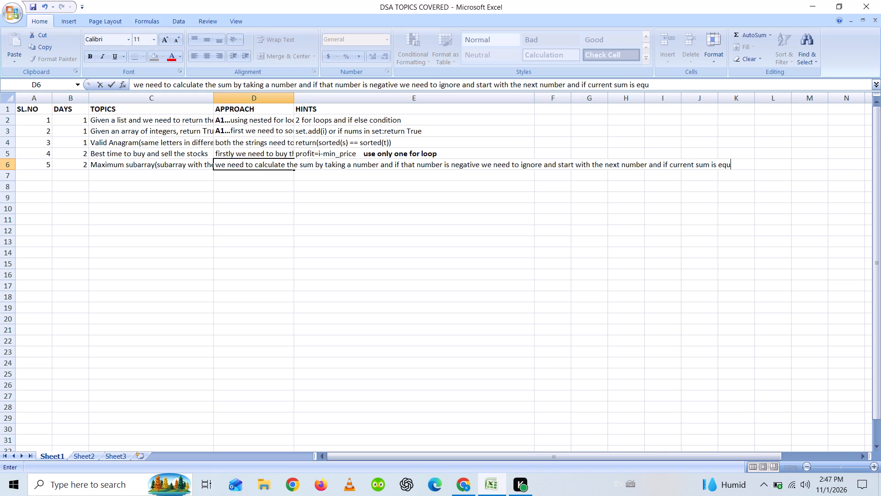
key(BackSpace)
key(BackSpace)
key(BackSpace)
key(BackSpace)
key(space)
text(greater than maximin)
key(space)
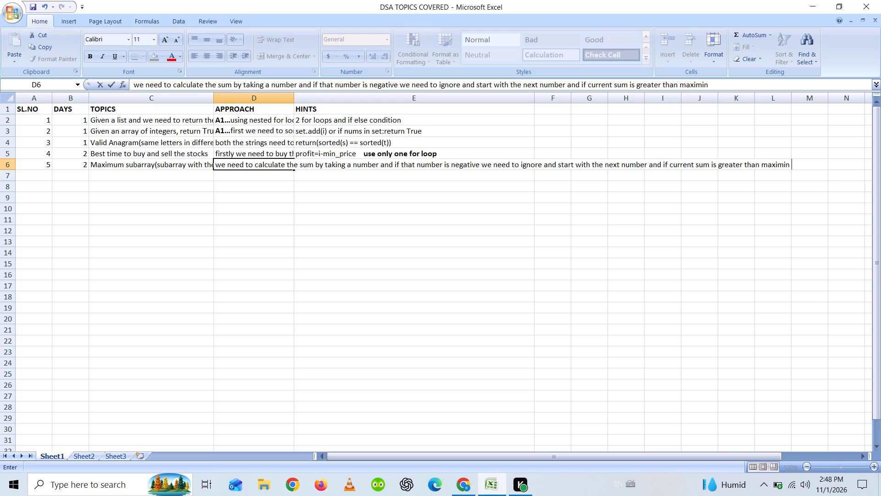
key(BackSpace)
key(BackSpace)
key(BackSpace)
text(um we need to update and)
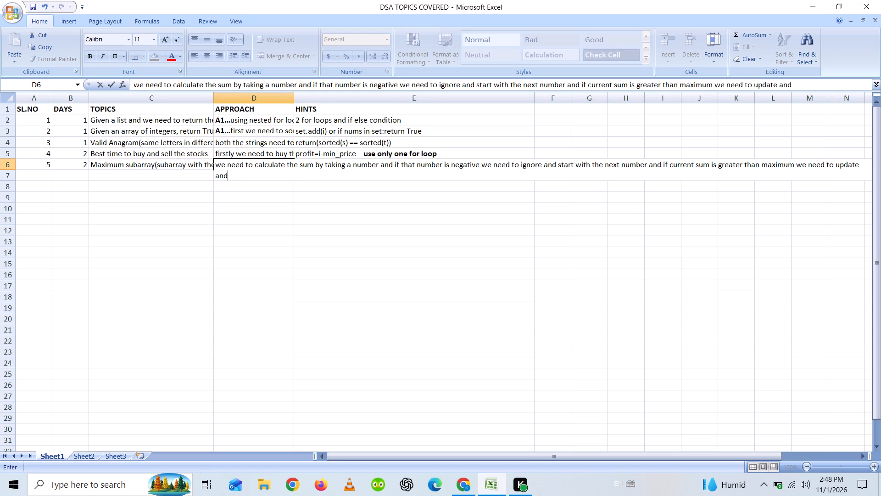
key(space)
text(next iteration will be started)
key(space)
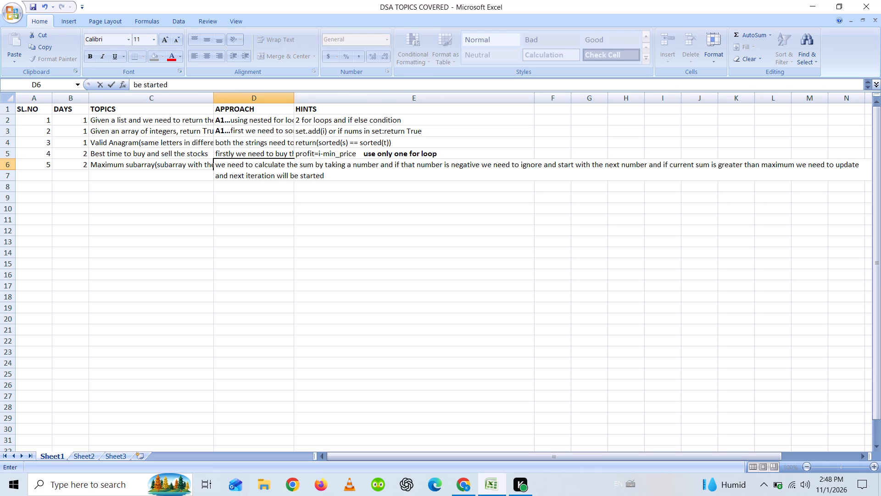
Insert "current variable,maximum variable and a" before "number" in the D6 approach so it follows "by taking a".
click(406, 170)
click(453, 163)
click(353, 164)
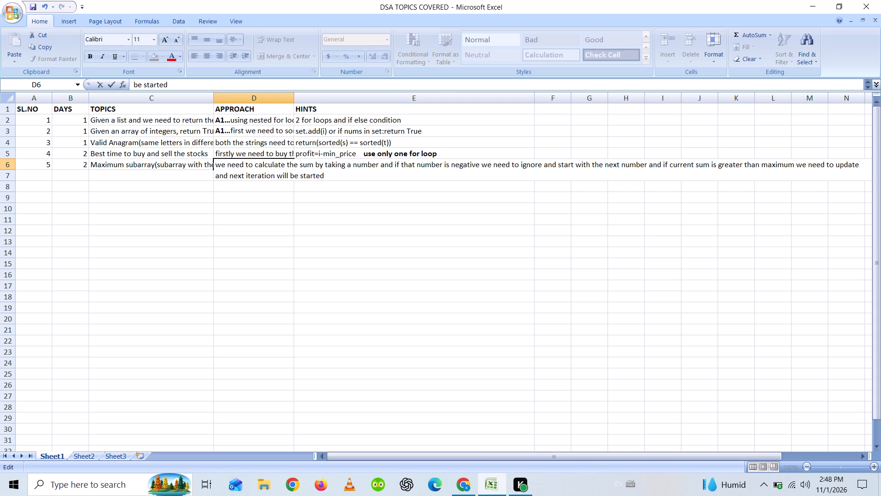
text(current)
key(space)
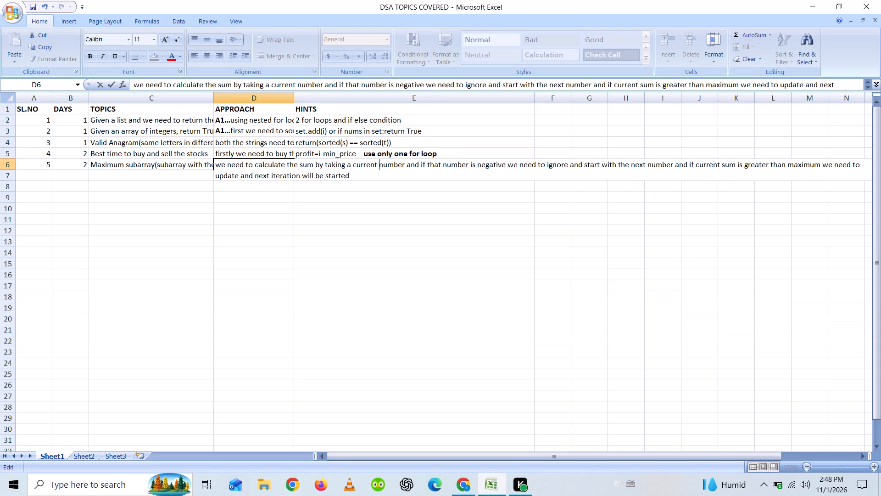
text(variable,maximiu)
key(BackSpace)
key(BackSpace)
text(um variable)
key(space)
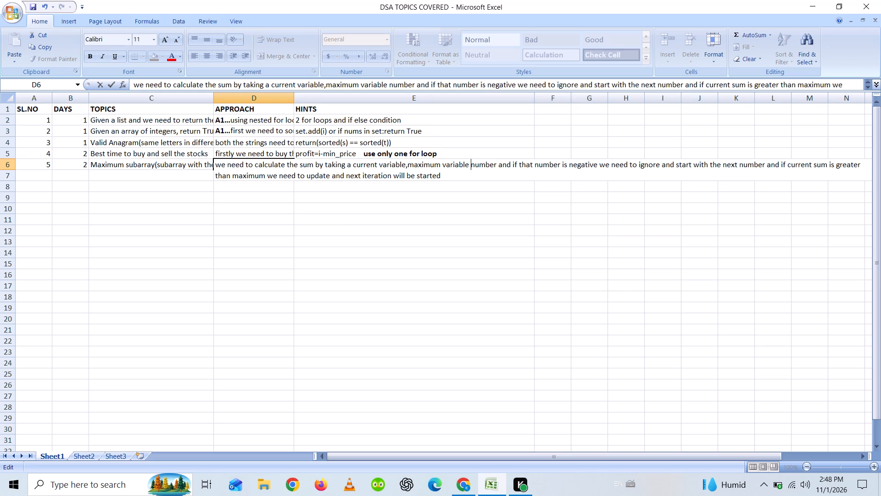
text(adn)
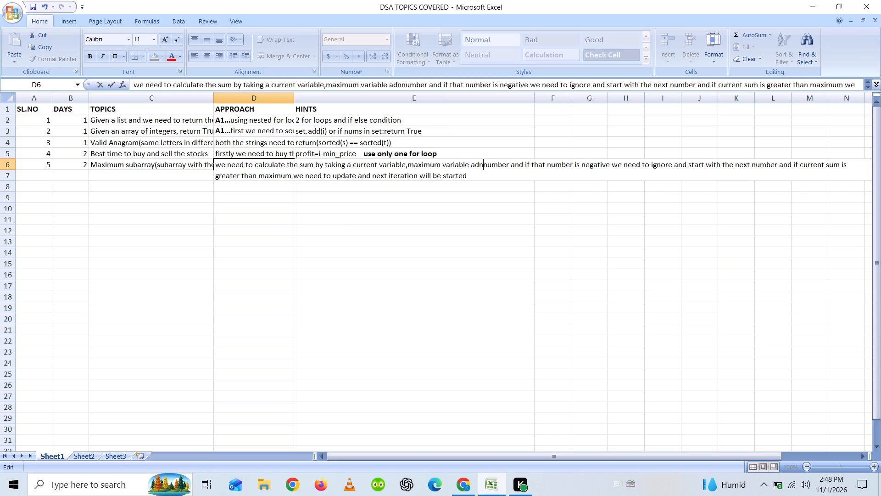
key(BackSpace)
key(BackSpace)
text(nd)
key(space)
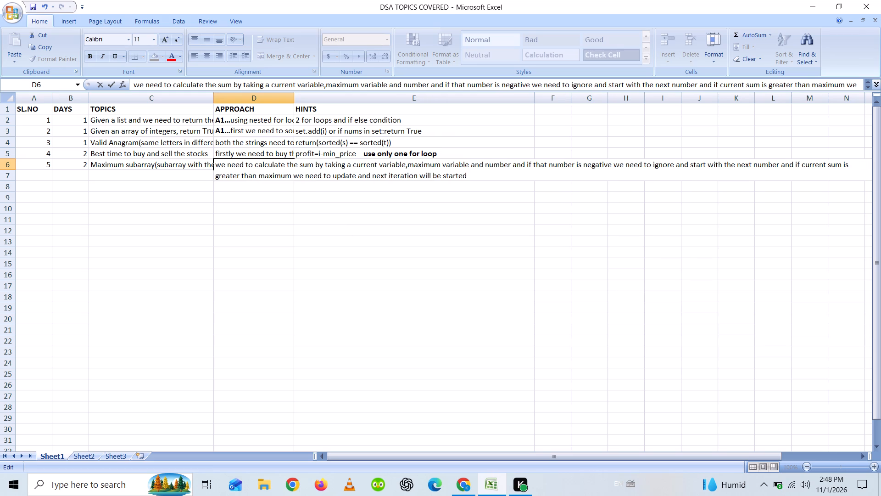
text(a n)
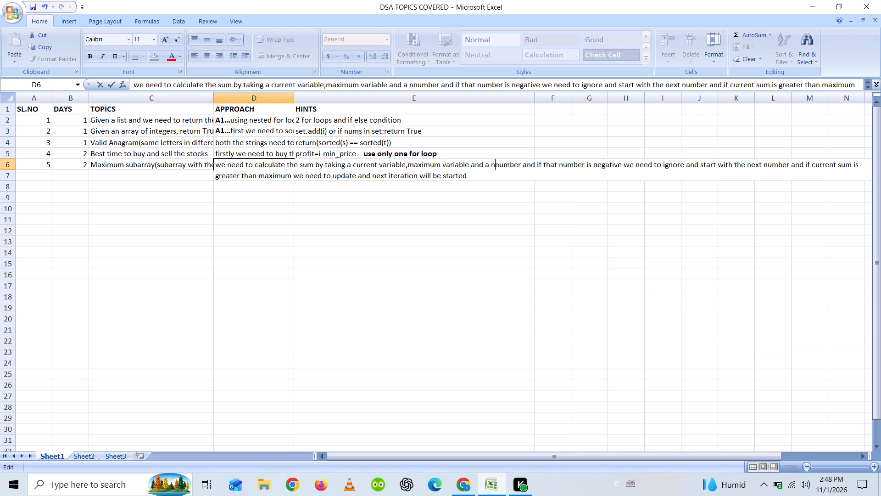
key(BackSpace)
click(618, 170)
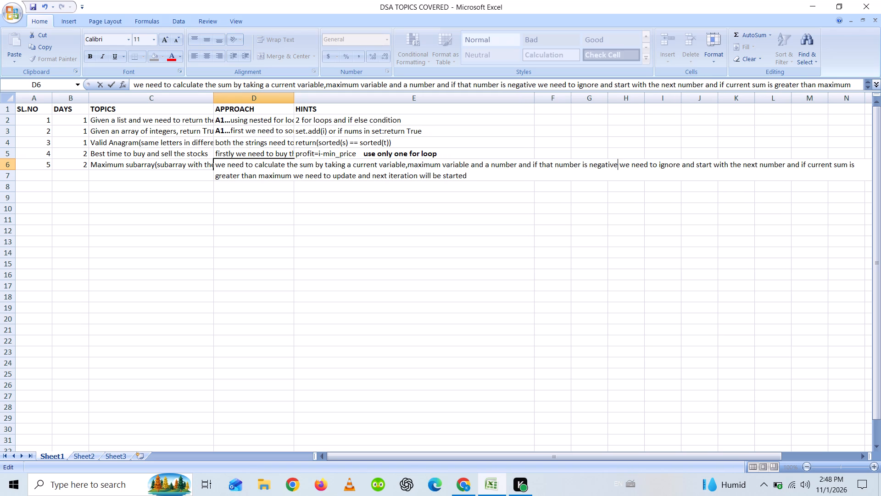
drag(617, 203, 617, 209)
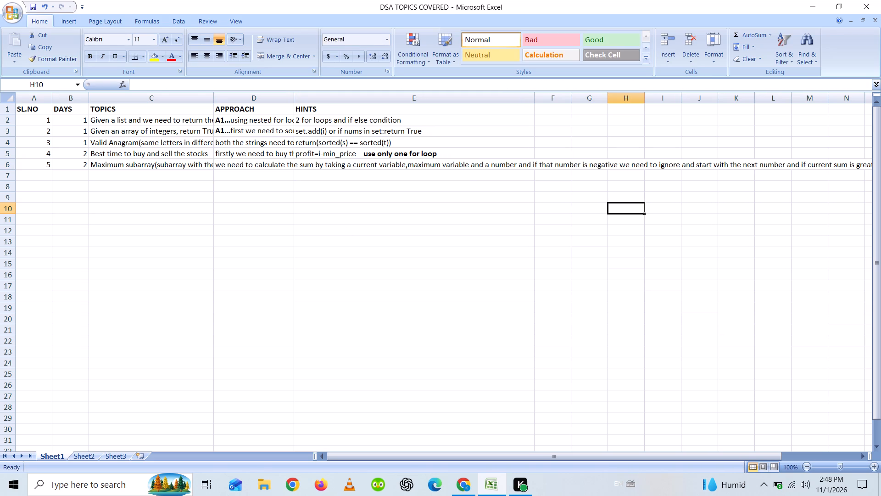
Enter the Maximum subarray hint in E6 as "ignore negatives and start from next number".
click(463, 166)
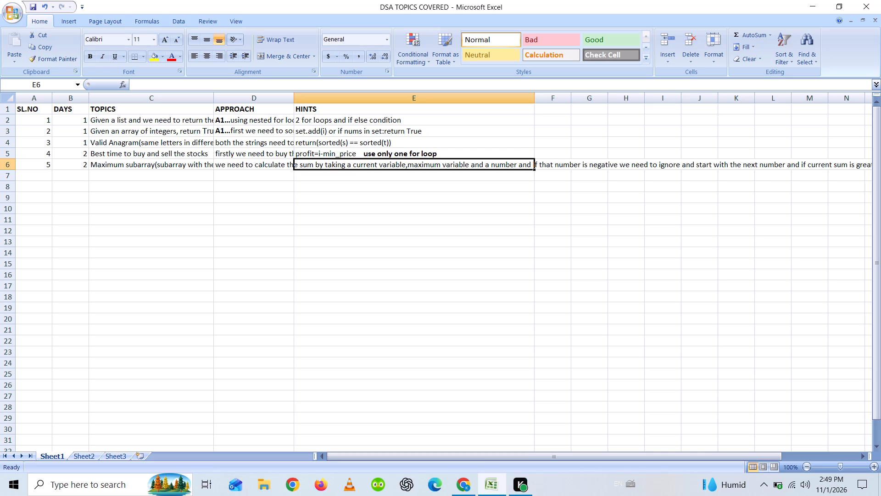
text(ignore)
key(space)
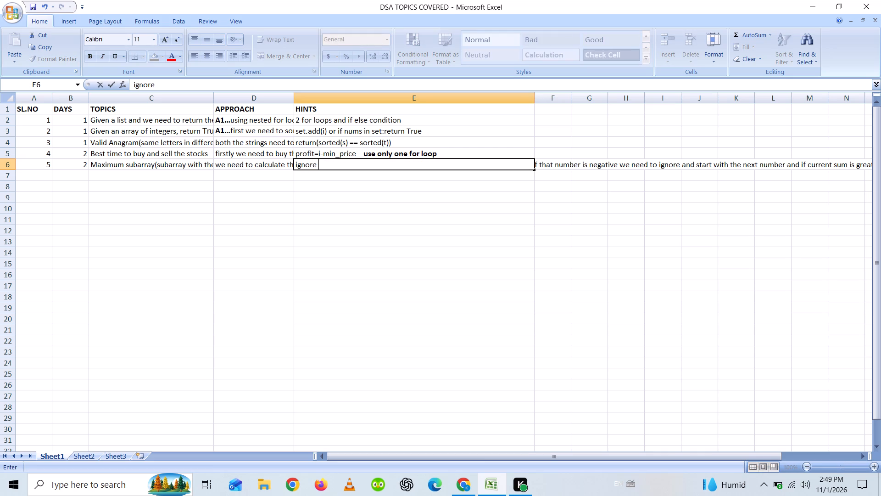
text(negatives and start from next num)
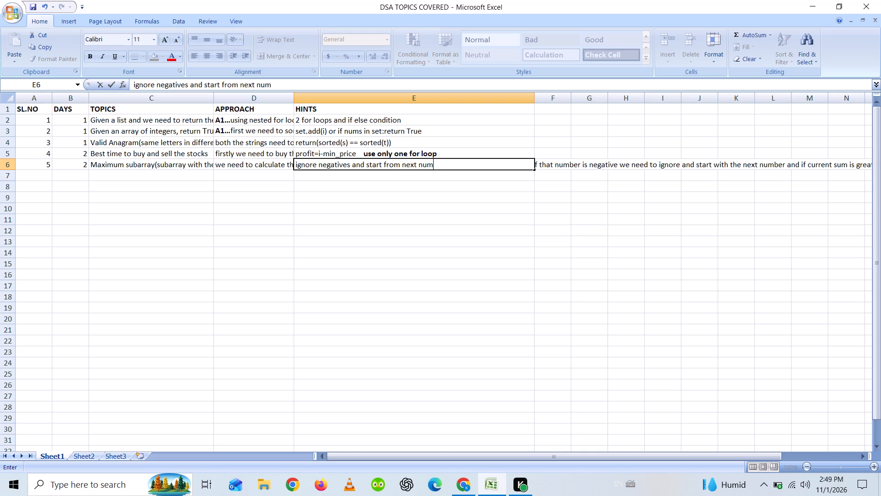
text(ber)
key(space)
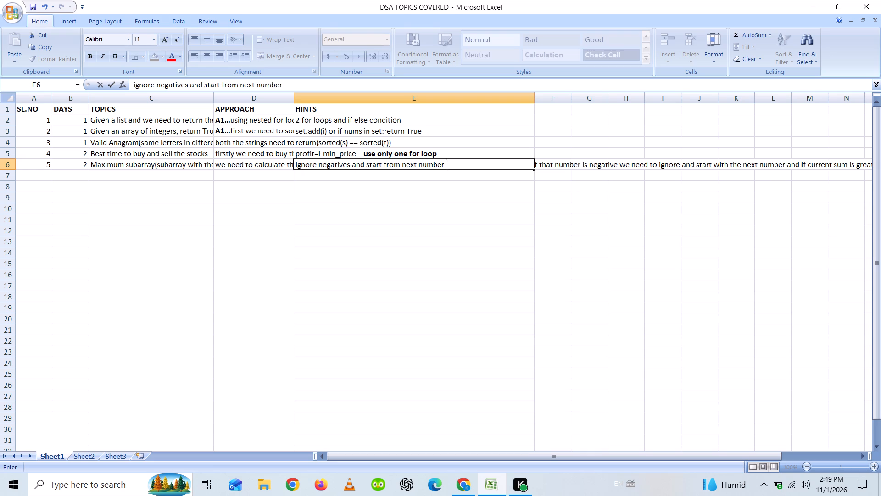
click(490, 244)
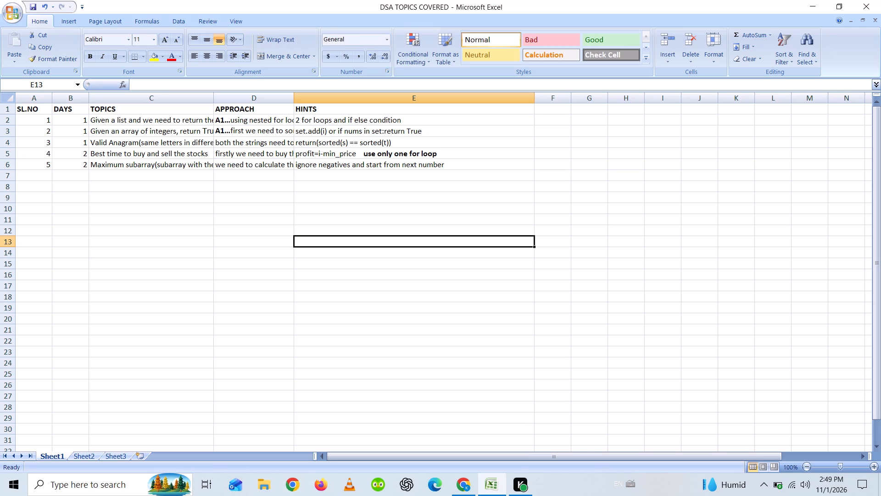
Start the next entry in row 7 with serial number 6 and day 3.
click(50, 177)
key(6)
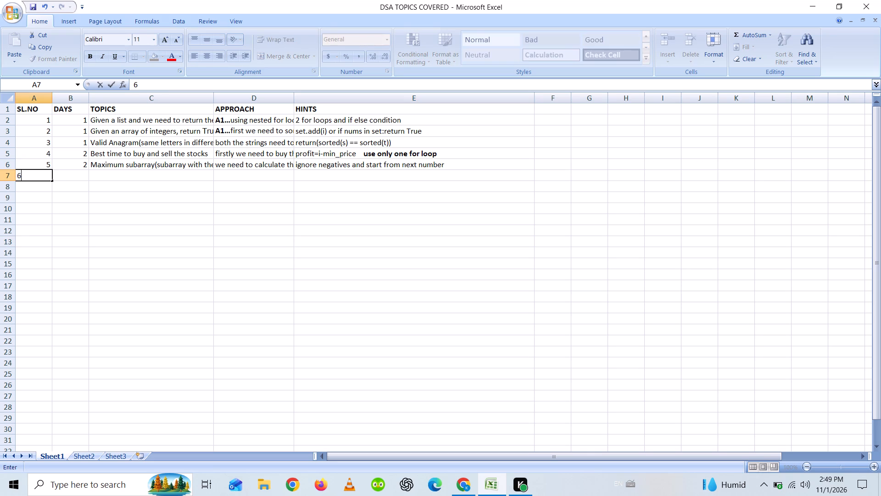
click(70, 174)
key(3)
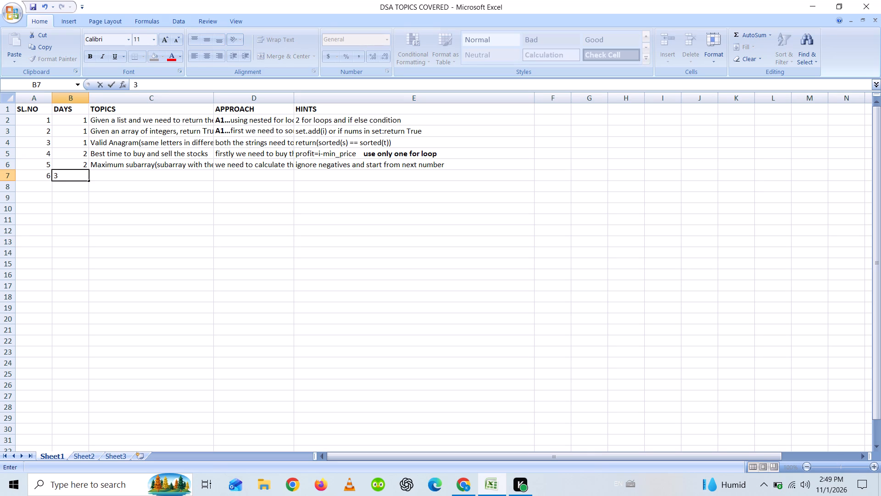
In Chrome, replace the Maximum Subarray page with Move Zeroes from the LeetCode progress list, and return to cell F1 in Excel.
click(112, 176)
click(473, 483)
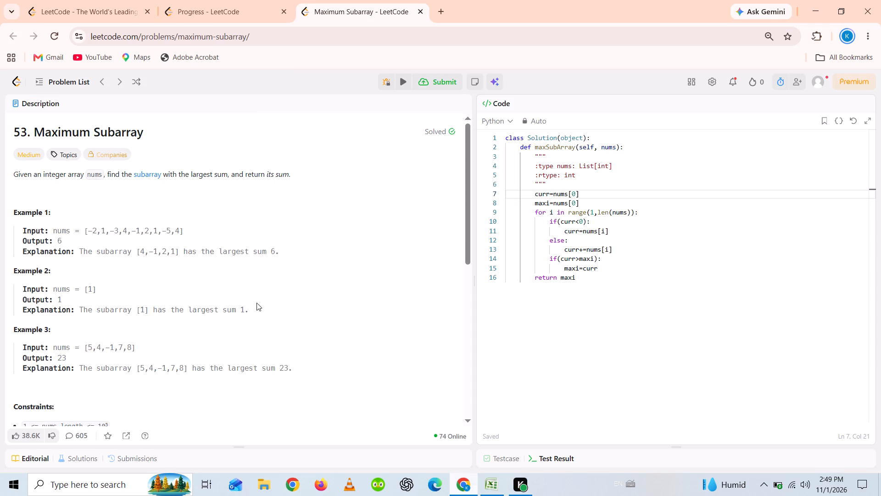
click(204, 0)
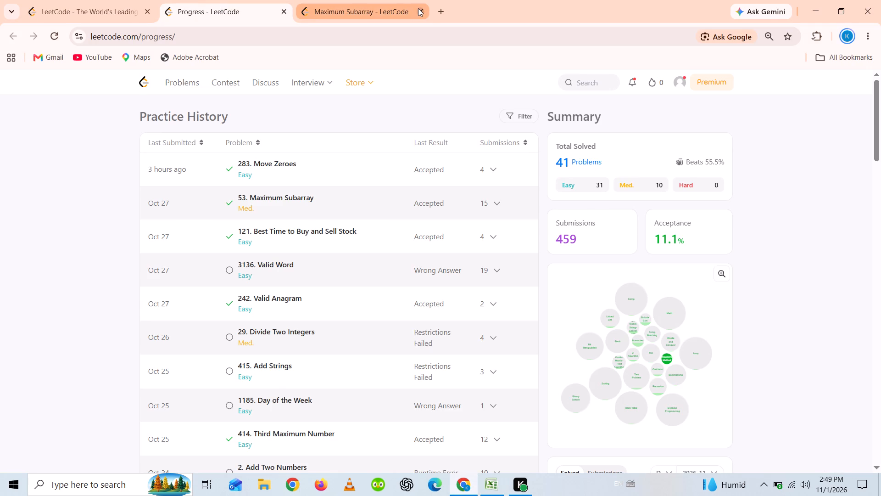
click(418, 8)
click(289, 167)
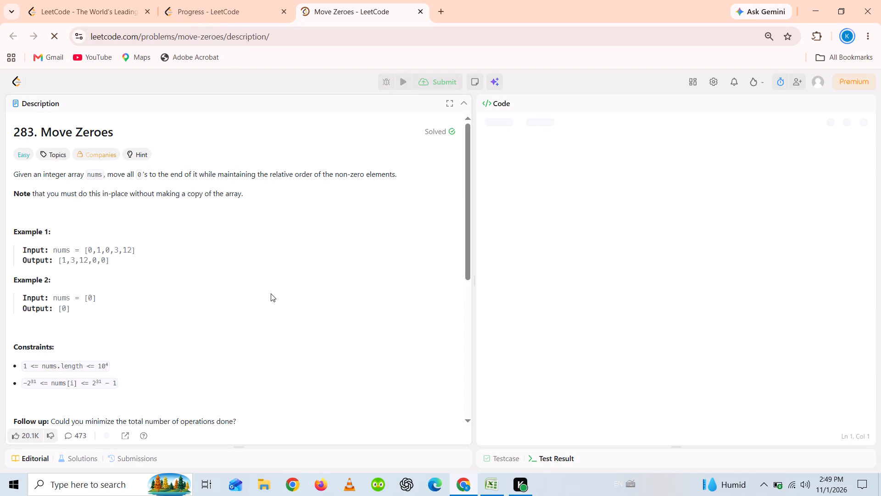
click(470, 486)
click(554, 110)
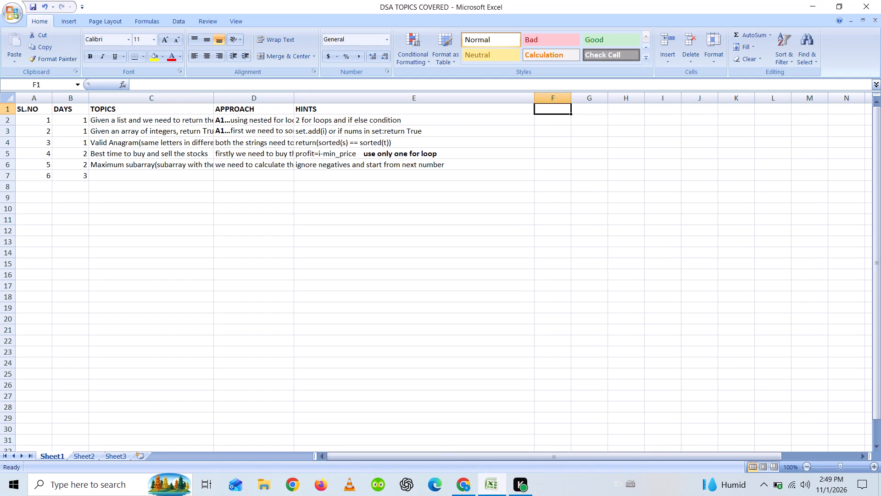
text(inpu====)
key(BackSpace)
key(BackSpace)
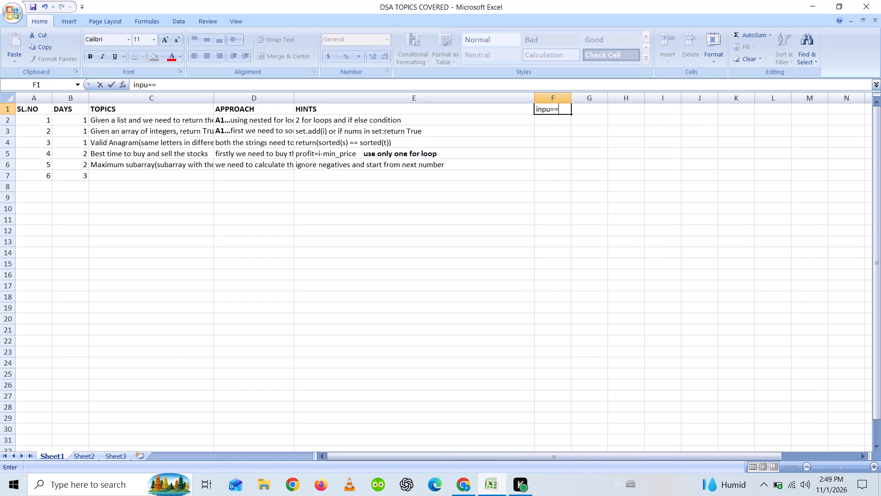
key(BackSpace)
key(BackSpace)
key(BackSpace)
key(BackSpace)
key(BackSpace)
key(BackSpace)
Add the bold column heading "INPUTS" in cell F1.
key(ctrl+b)
text(INPUTS)
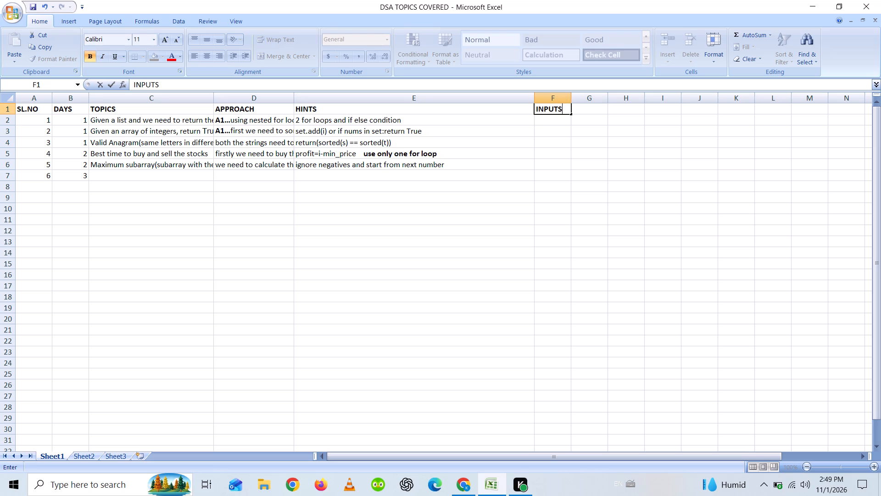
key(Tab)
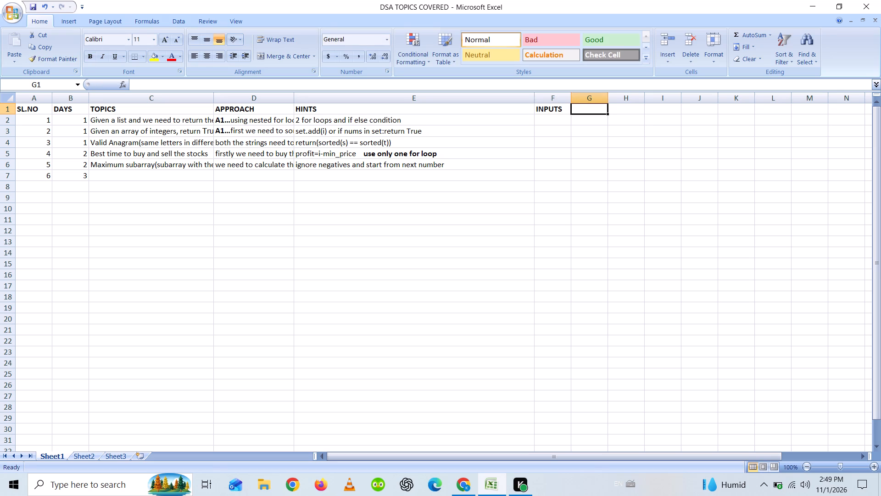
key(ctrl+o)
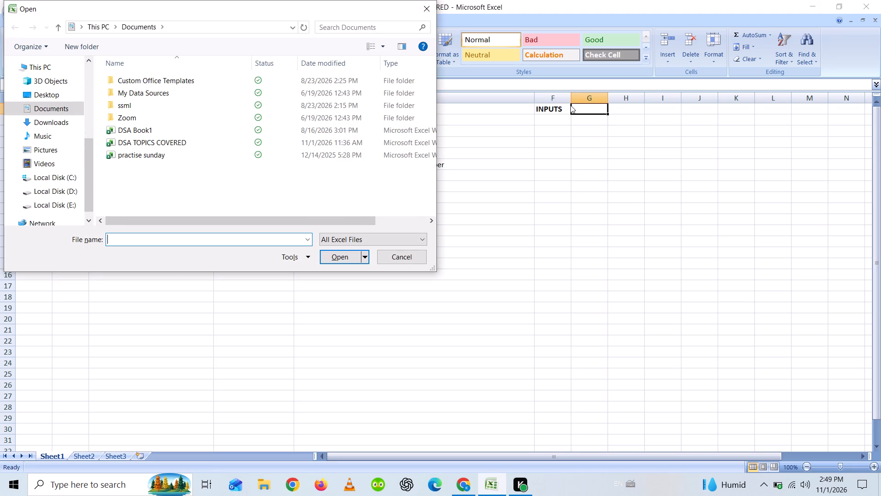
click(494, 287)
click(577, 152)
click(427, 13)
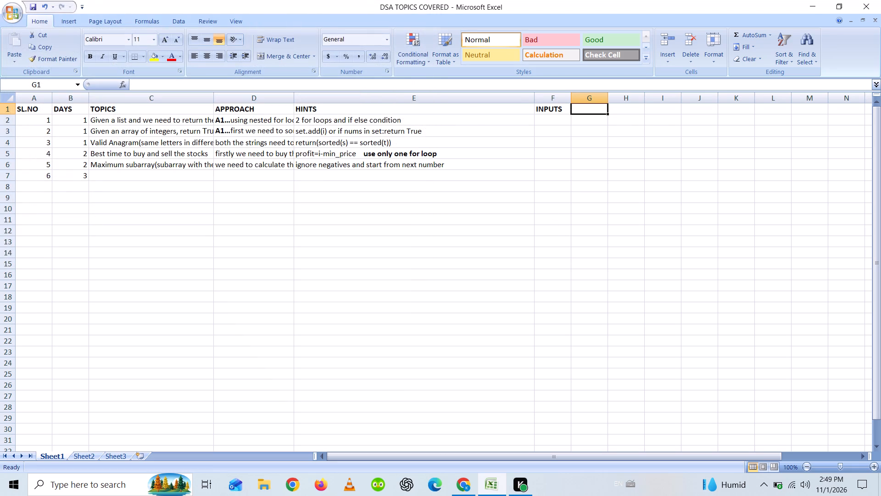
Add the bold column heading "OUTPUT" in cell G1.
key(ctrl+b)
text(OUTPUT)
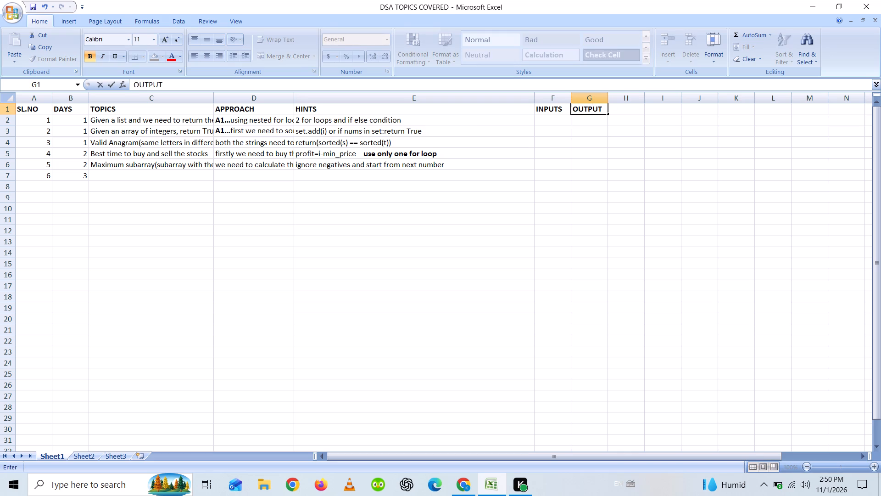
key(Left)
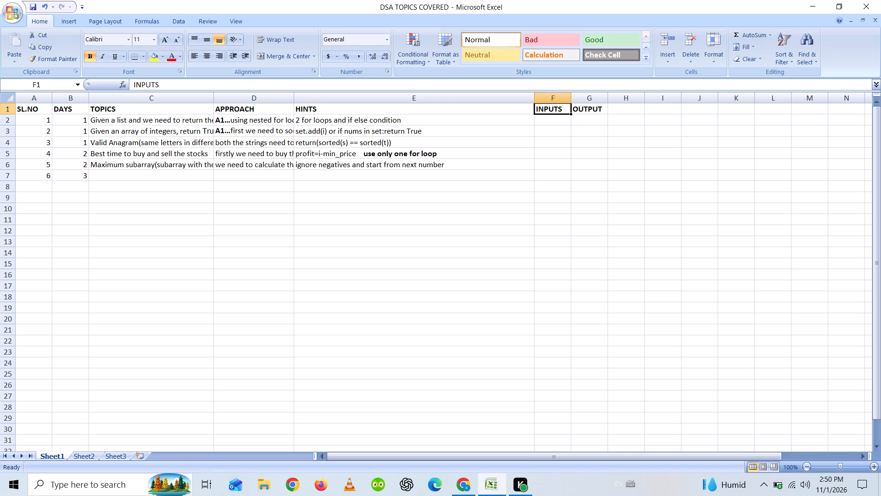
Change the heading in F1 to the singular "INPUT".
key(Right)
key(Left)
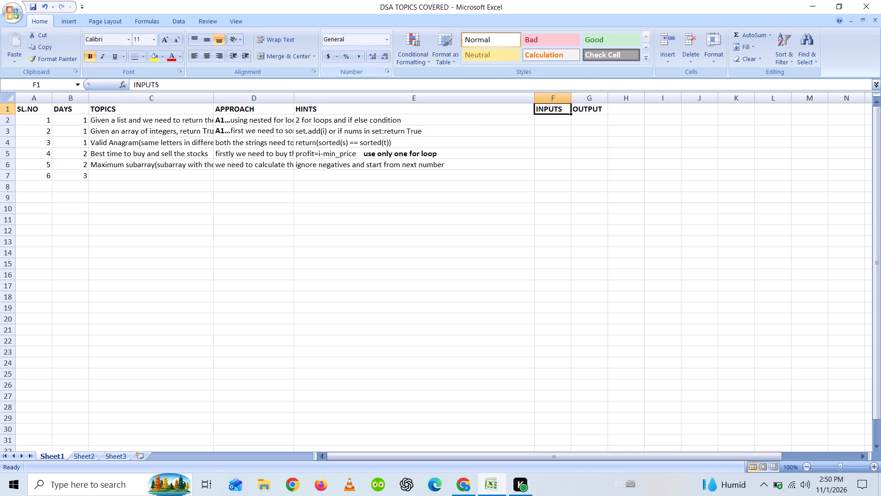
click(352, 86)
key(BackSpace)
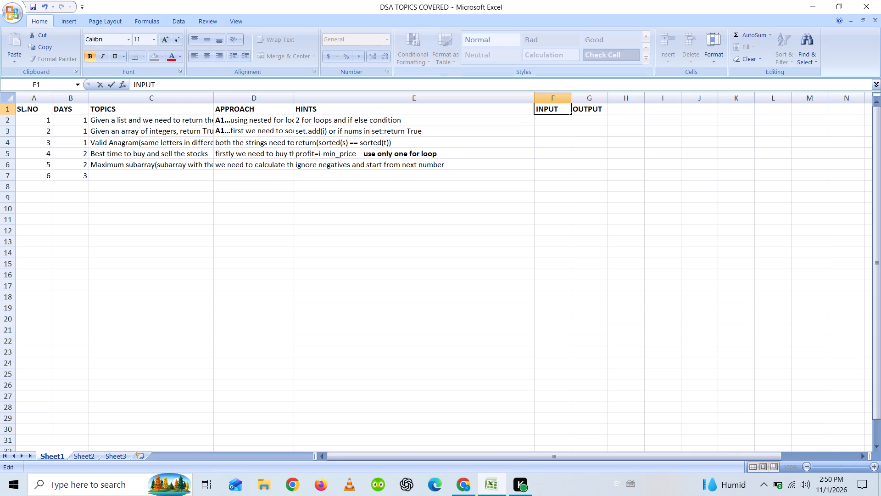
click(565, 120)
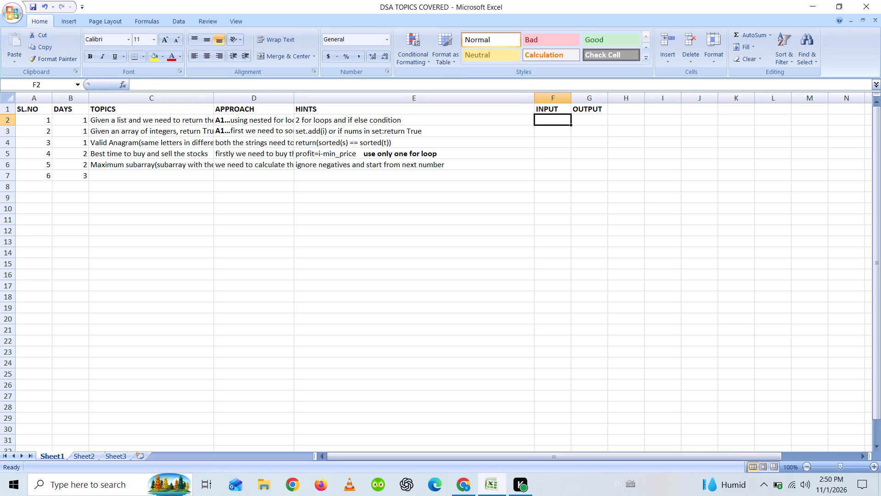
Copy the Example 1 input [0,1,0,3,12] from the Move Zeroes page in Chrome into cell F6 of the Excel tracker.
click(553, 163)
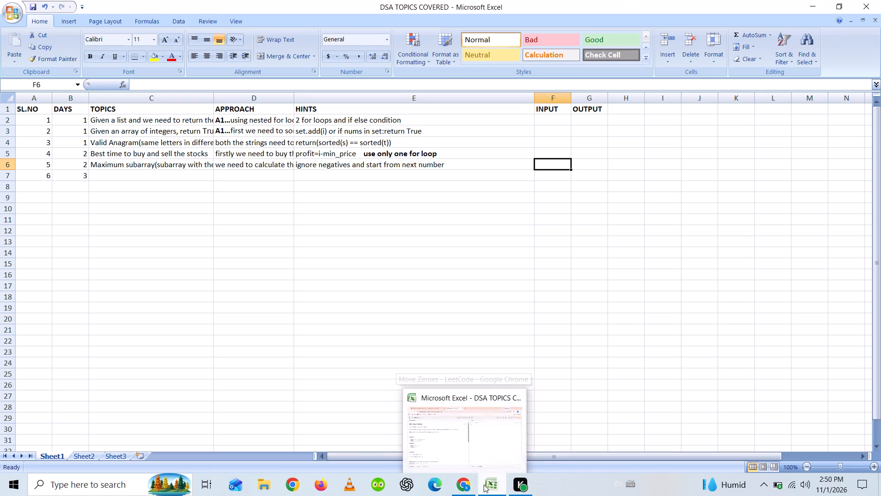
click(459, 489)
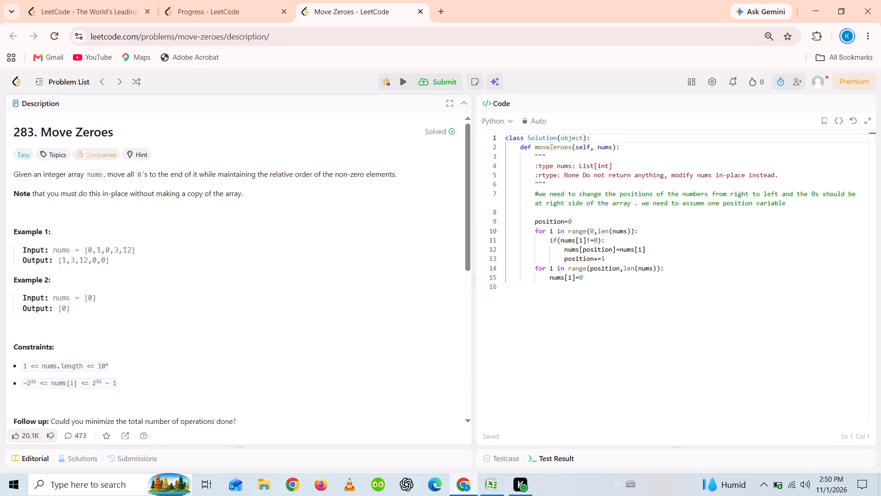
drag(85, 250, 145, 249)
key(ctrl+c)
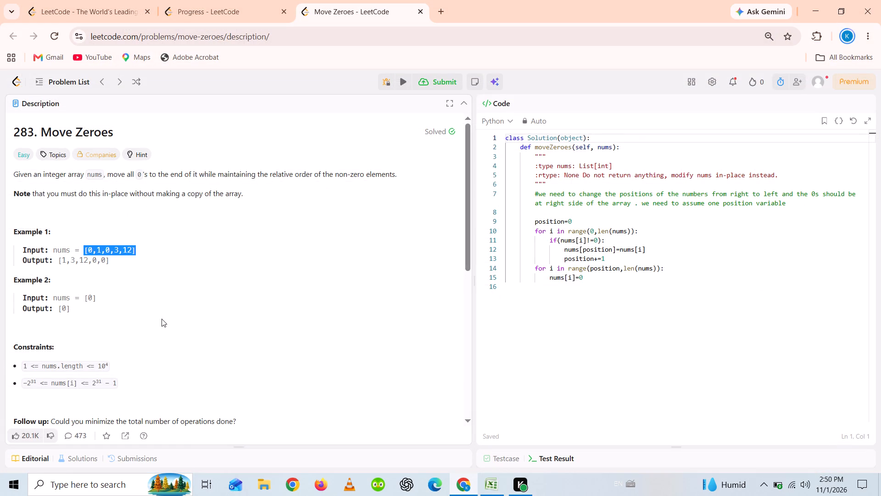
key(ctrl+c)
key(ctrl+c)
click(498, 488)
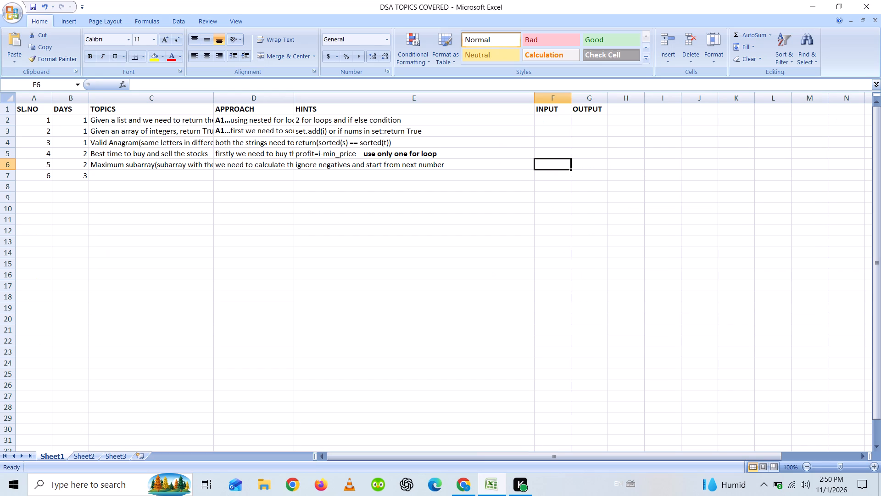
key(ctrl+v)
Copy the Example 1 output [1,3,12,0,0] from Move Zeroes in Chrome into cell G6 in Excel.
click(467, 483)
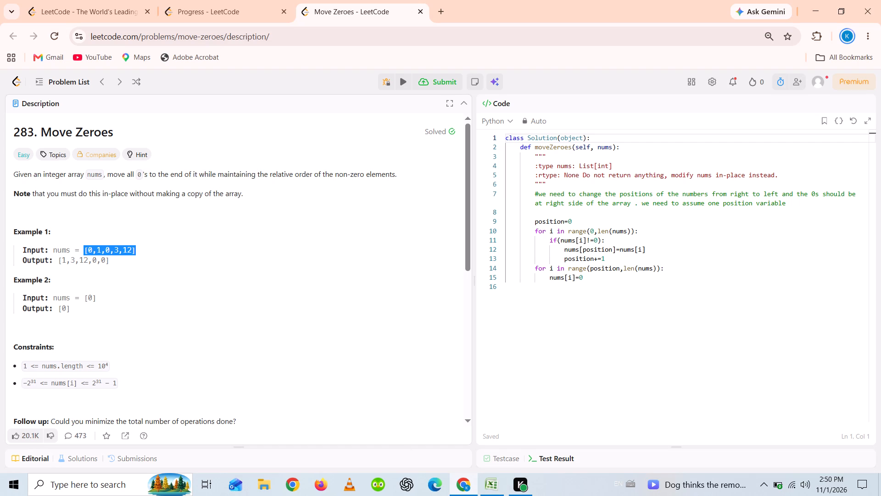
drag(58, 259, 144, 266)
click(139, 267)
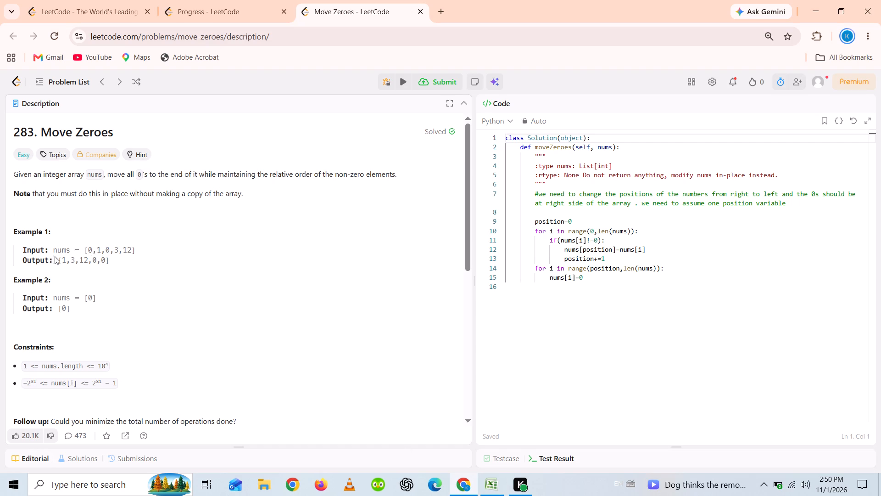
drag(56, 261, 111, 261)
key(ctrl+c)
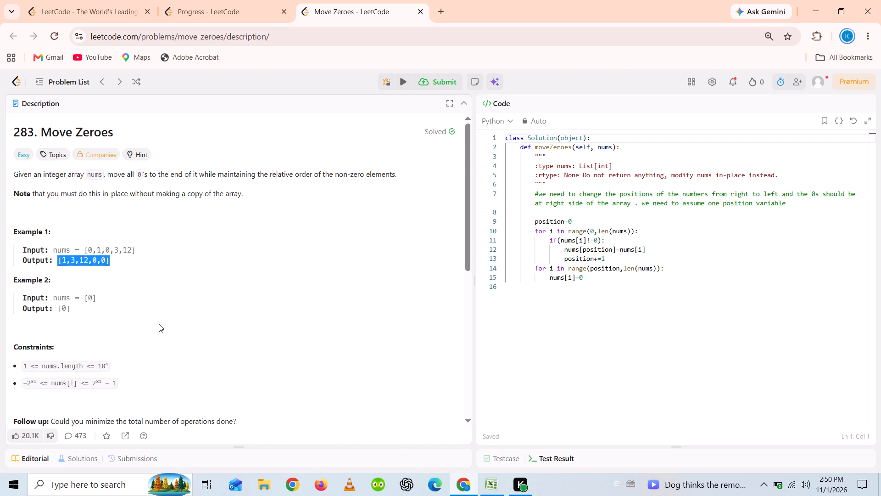
key(ctrl+c)
key(ctrl+c)
click(188, 327)
key(alt+Tab)
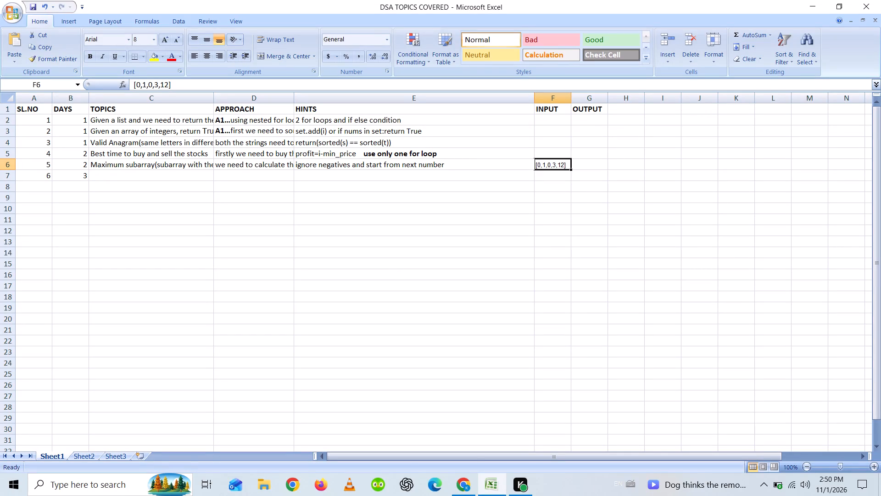
key(Tab)
key(ctrl+v)
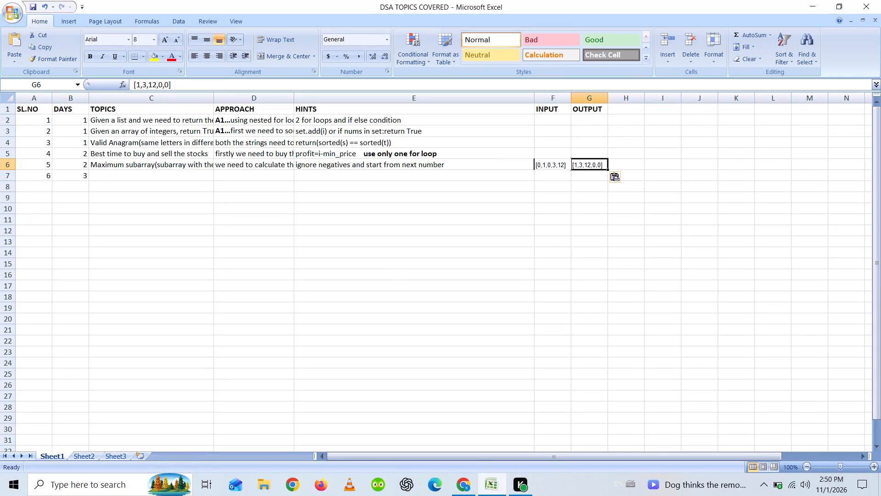
Open Maximum Subarray from the LeetCode progress list in Chrome and copy its Example 1 input [-2,1,-3,4,-1,2,1,-5,4] into Excel cell F5.
click(547, 154)
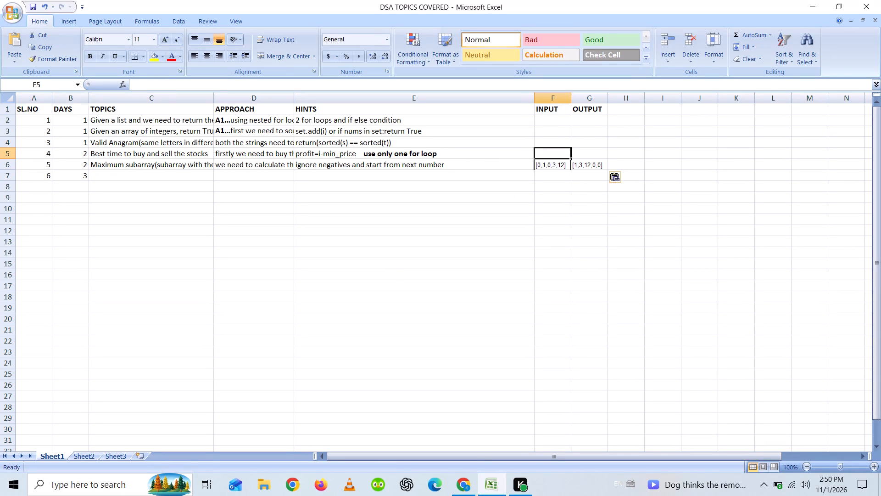
key(alt+Tab)
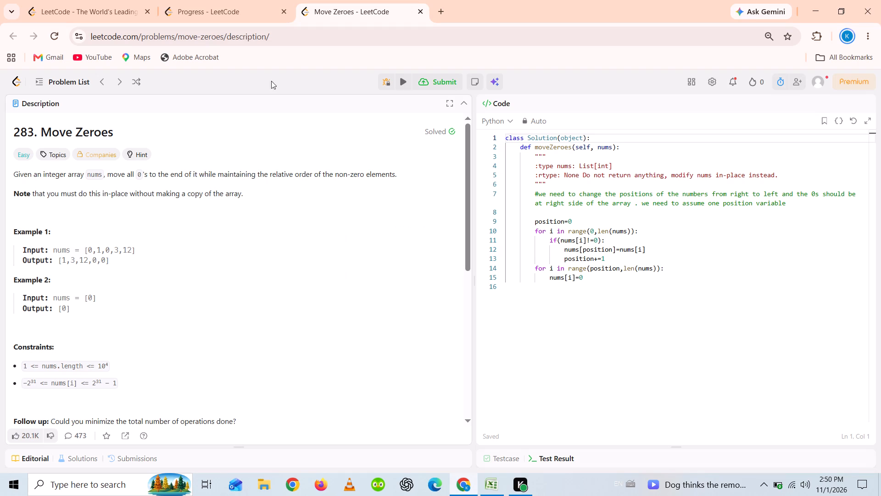
click(241, 0)
click(285, 196)
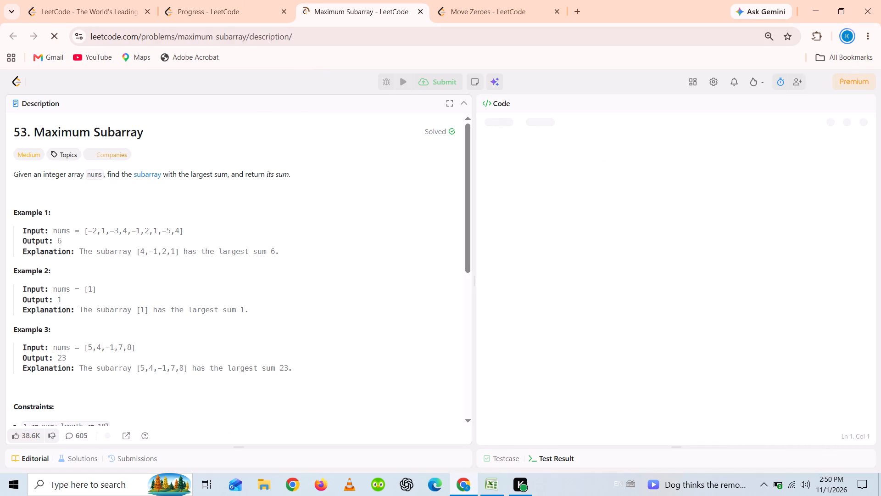
drag(84, 229, 202, 228)
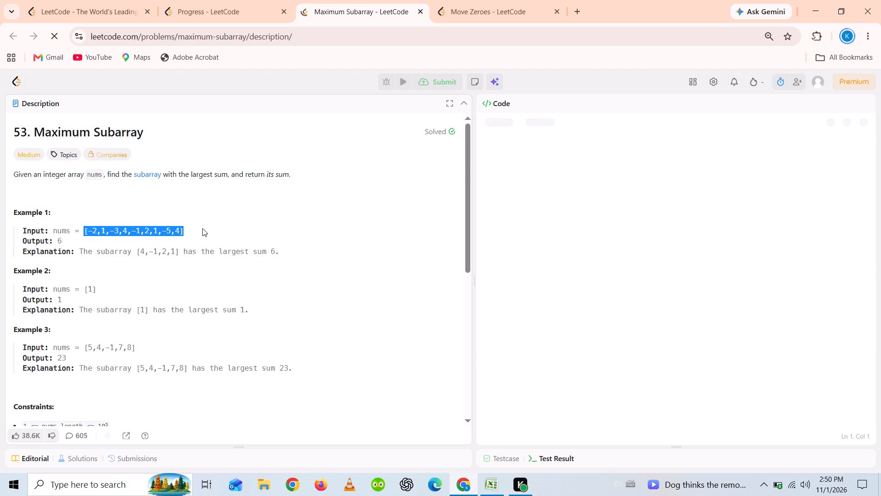
drag(202, 228, 200, 227)
key(ctrl+c)
key(ctrl+c)
key(ctrl+c)
key(ctrl+c)
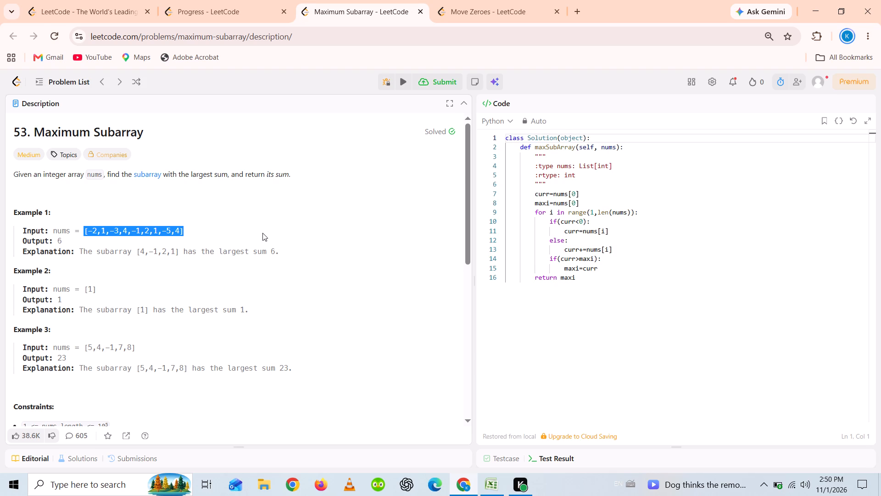
click(317, 236)
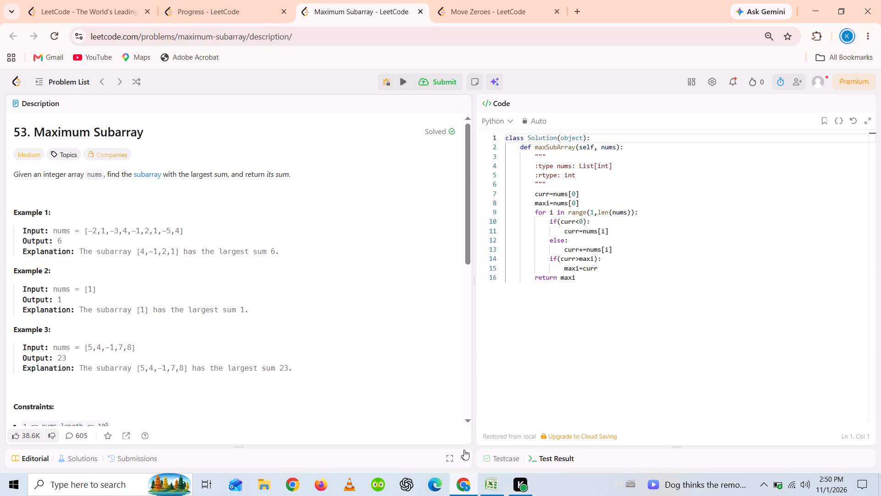
key(alt+Tab)
key(ctrl+v)
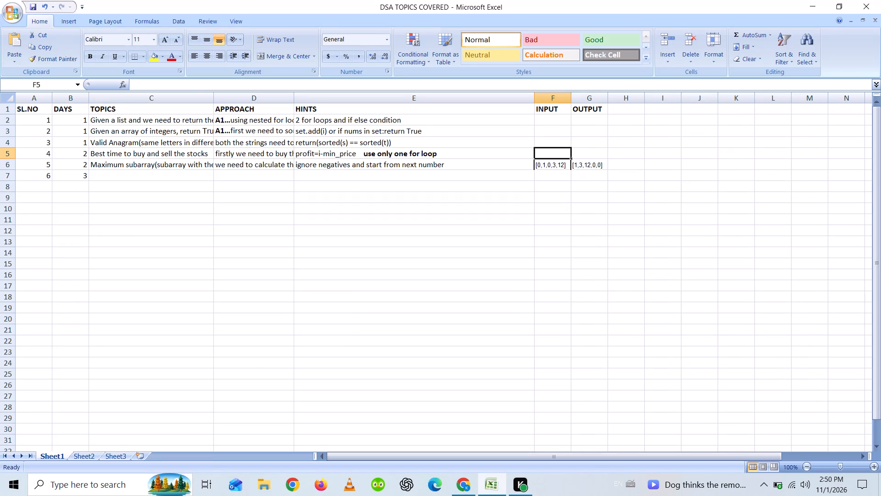
Copy the subarray [4,-1,2,1] from Maximum Subarray's Example 1 explanation in Chrome into cell G5 in Excel.
click(593, 156)
key(alt+Tab)
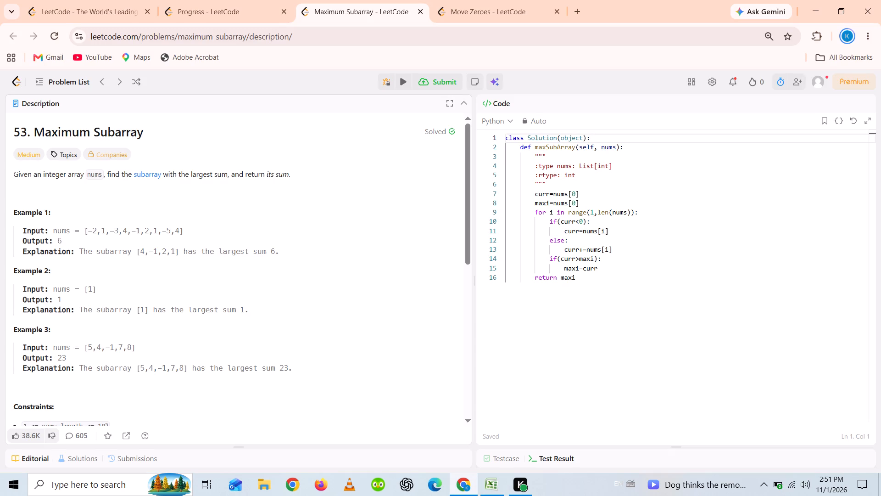
drag(136, 248, 178, 250)
key(ctrl+c)
key(ctrl+c)
key(ctrl+c)
key(alt+Tab)
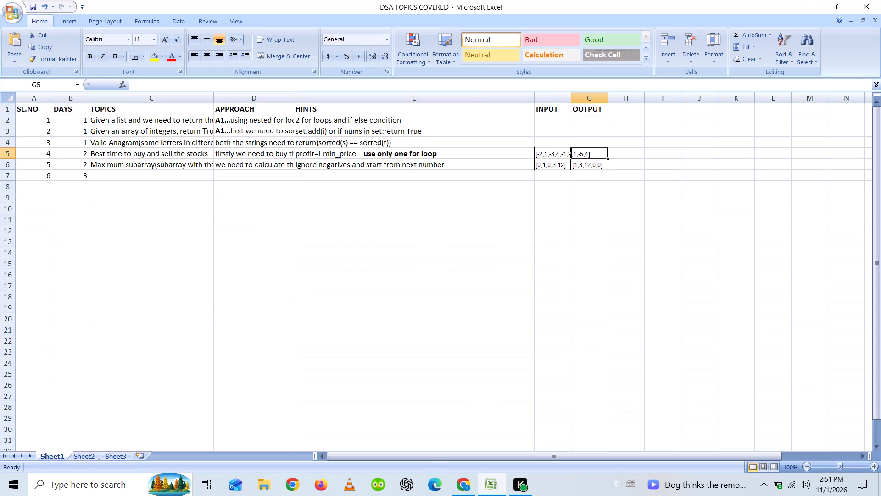
key(ctrl+c)
key(ctrl+v)
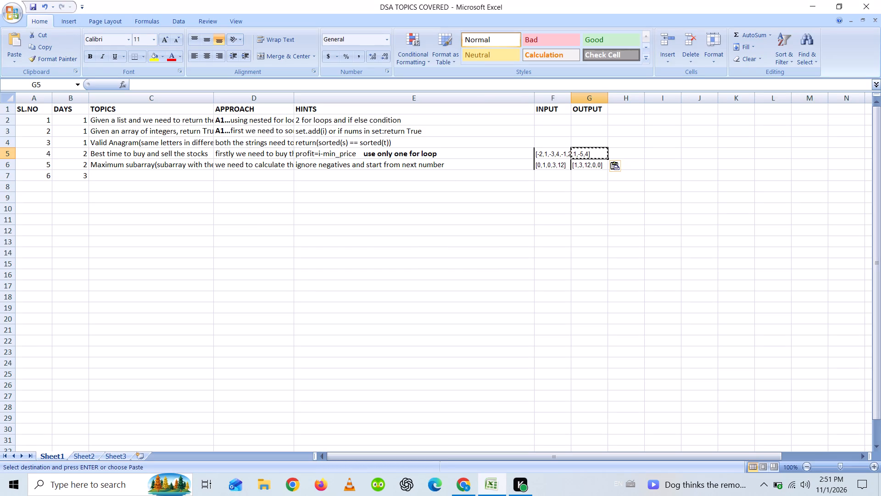
key(alt+Tab)
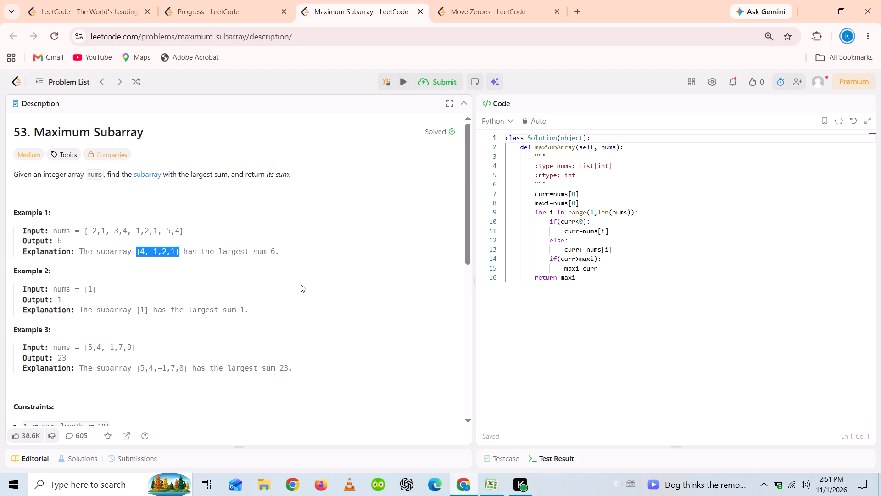
key(ctrl+c)
key(ctrl+c)
key(ctrl+c)
key(alt+Tab)
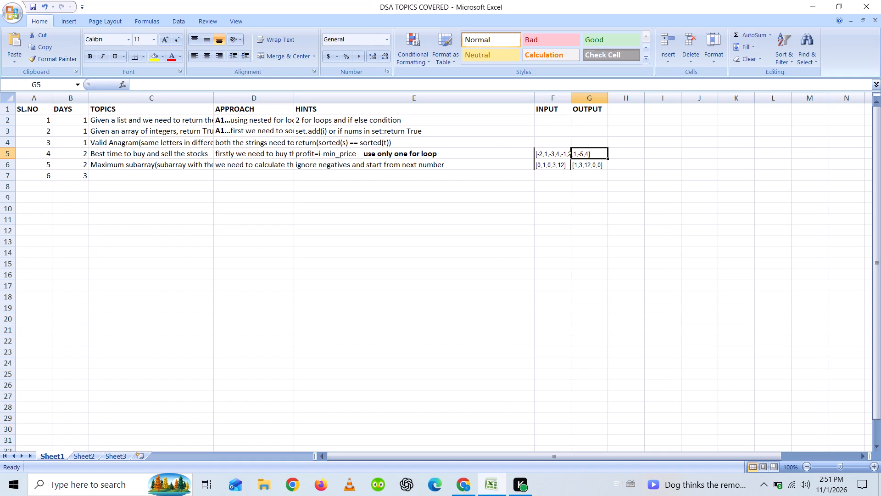
key(ctrl+v)
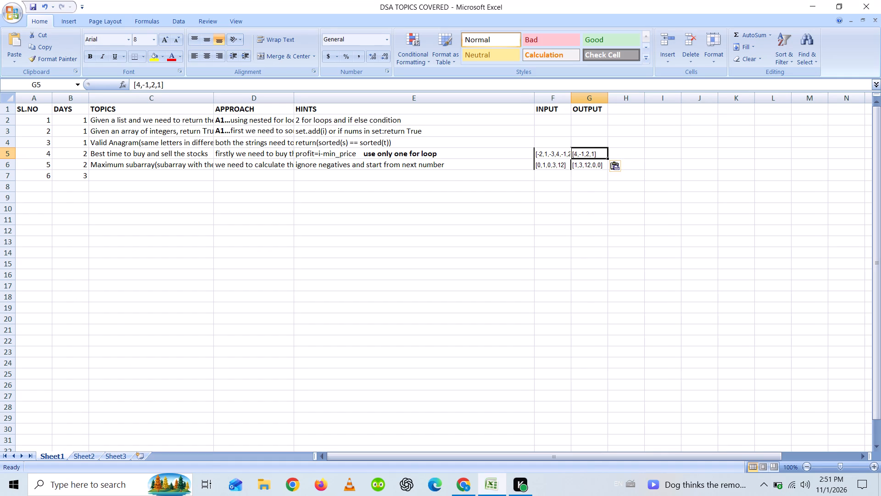
Append "=6" to the subarray in cell G5 so it reads [4,-1,2,1]=6.
click(281, 89)
key(equal)
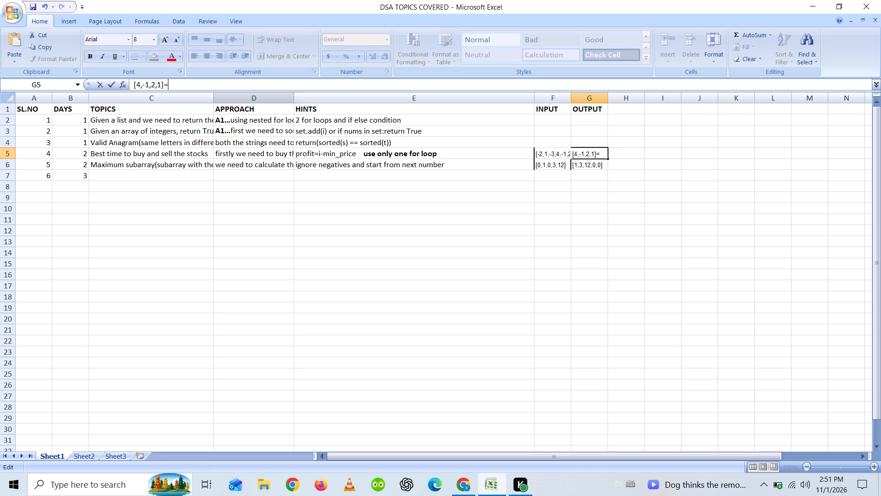
key(6)
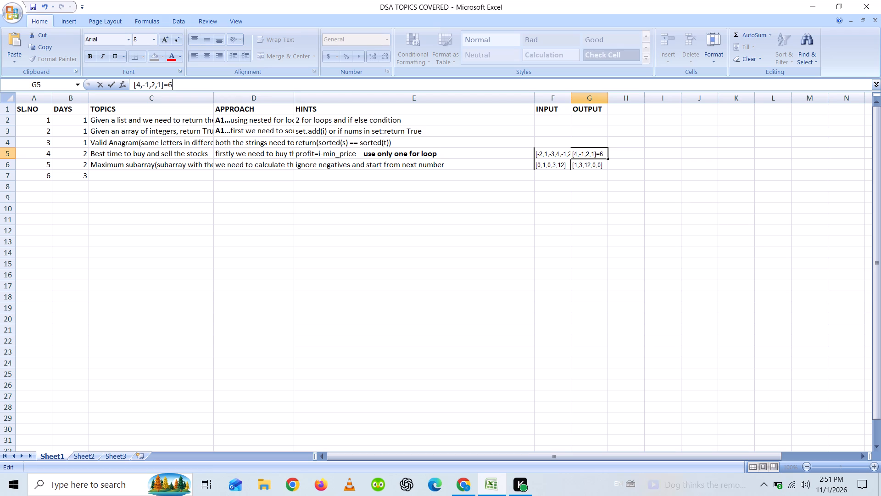
click(530, 163)
click(570, 215)
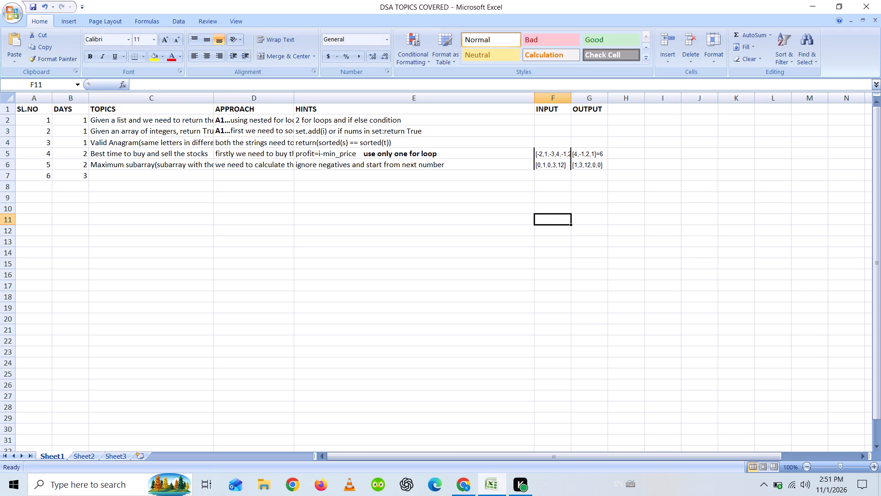
Widen the INPUT column F enough to fit the full array in F5.
click(571, 94)
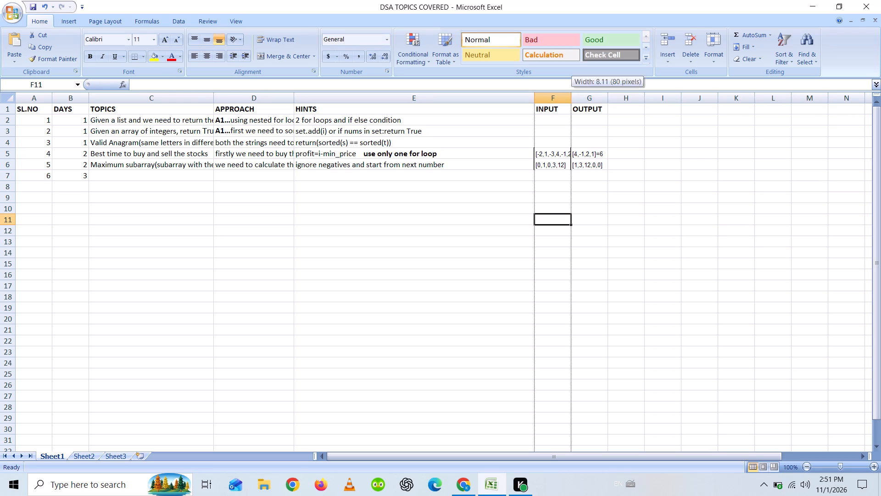
drag(571, 97, 595, 96)
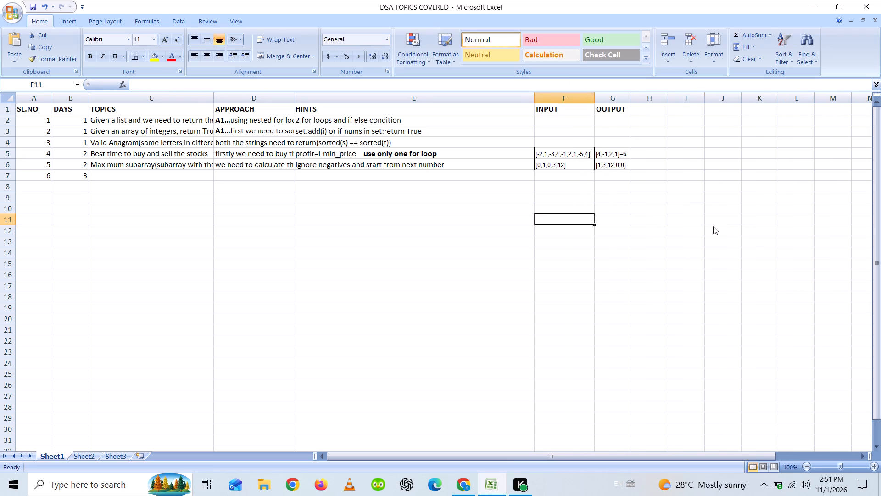
click(713, 226)
click(689, 154)
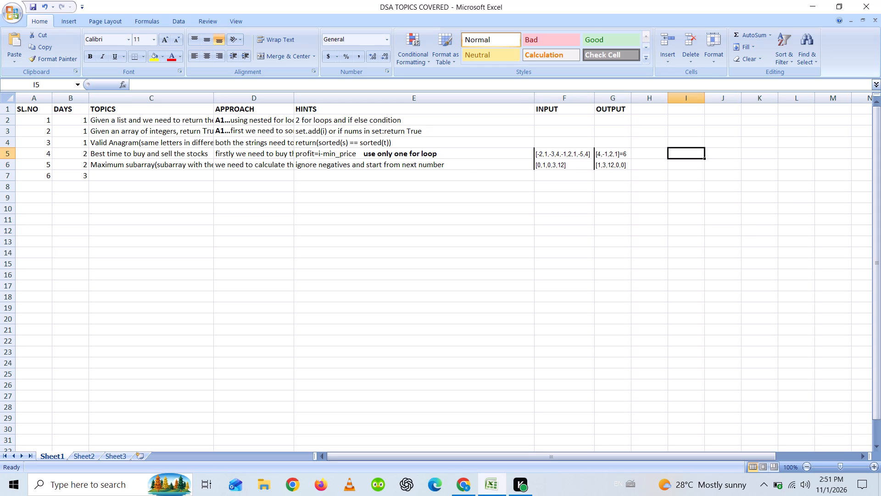
Open Best Time to Buy and Sell Stock from the LeetCode progress list in Chrome and copy its Example 1 input [7,1,5,3,6,4] into Excel cell F4.
click(553, 144)
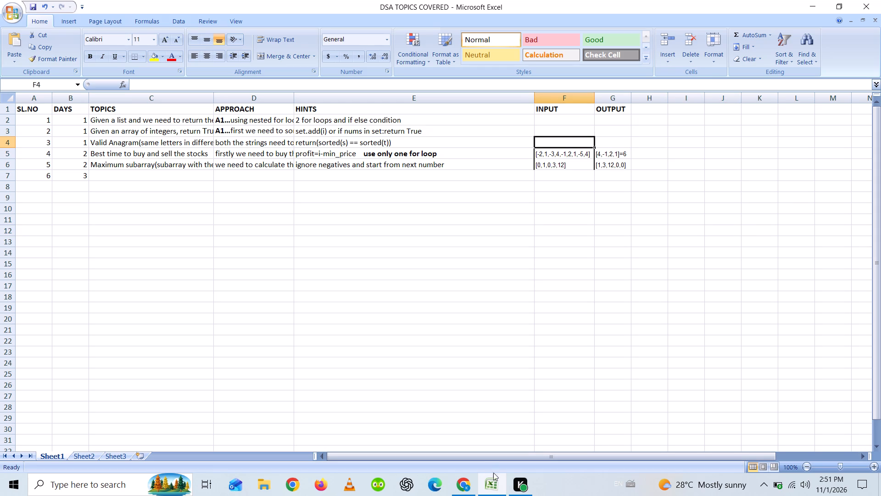
click(468, 479)
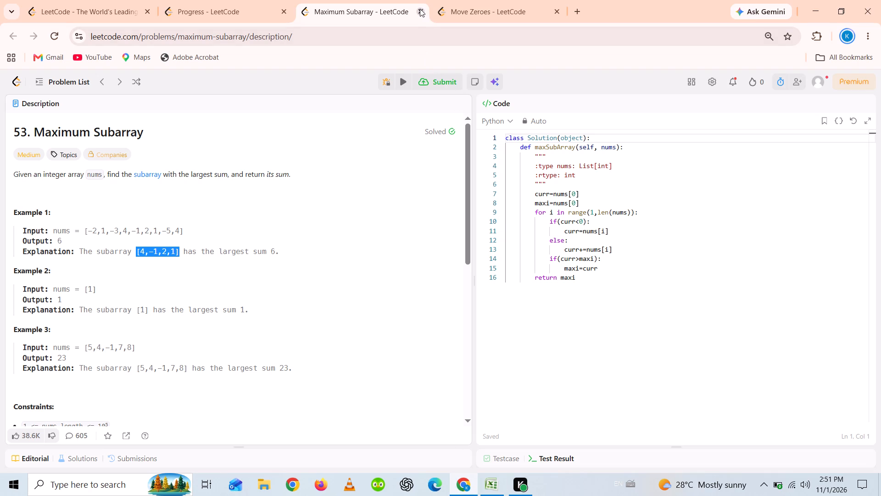
click(420, 9)
click(313, 231)
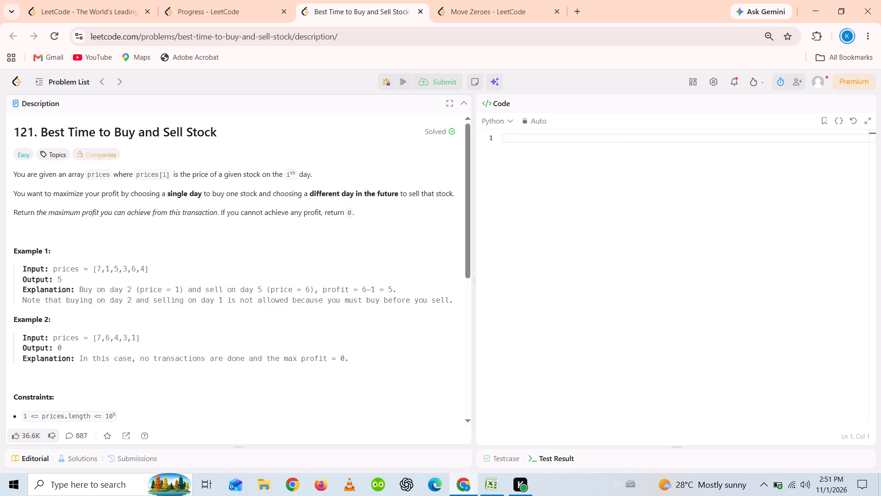
drag(92, 268, 148, 272)
key(ctrl+c)
key(ctrl+c)
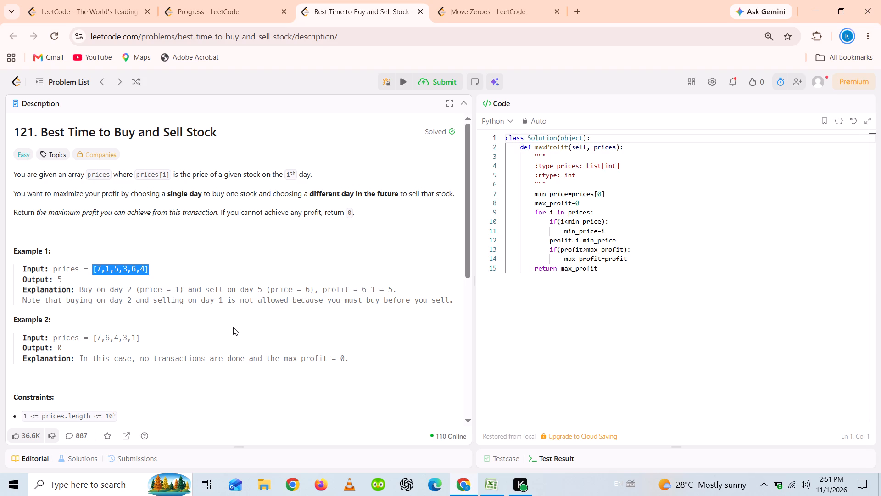
key(ctrl+c)
key(ctrl+c)
key(alt+Tab)
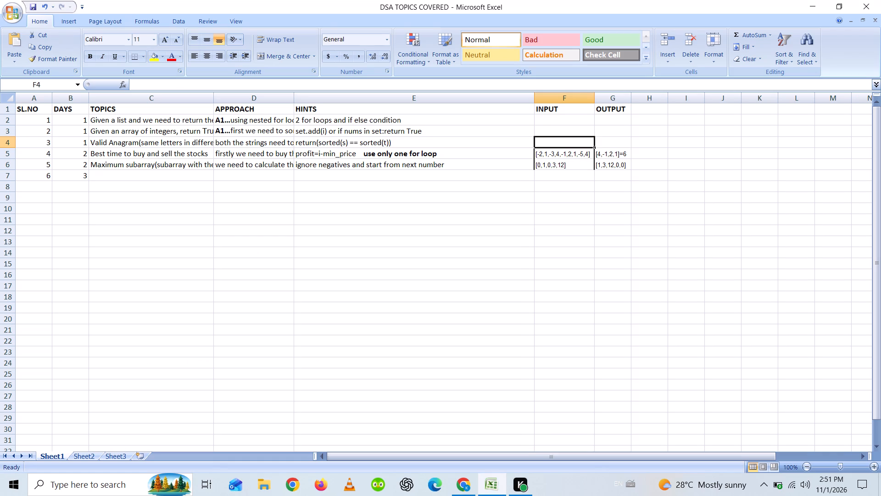
key(ctrl+v)
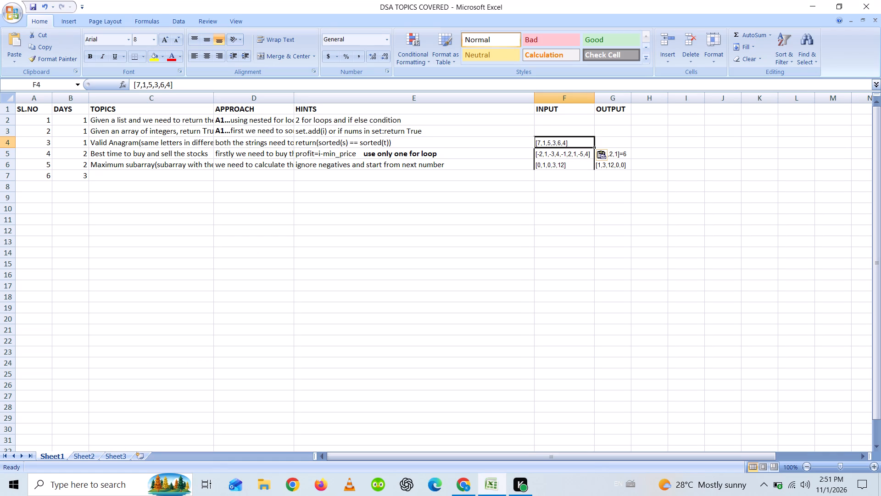
Enter "1-->Buy" as the output in cell G4, beside the stock prices array.
click(619, 142)
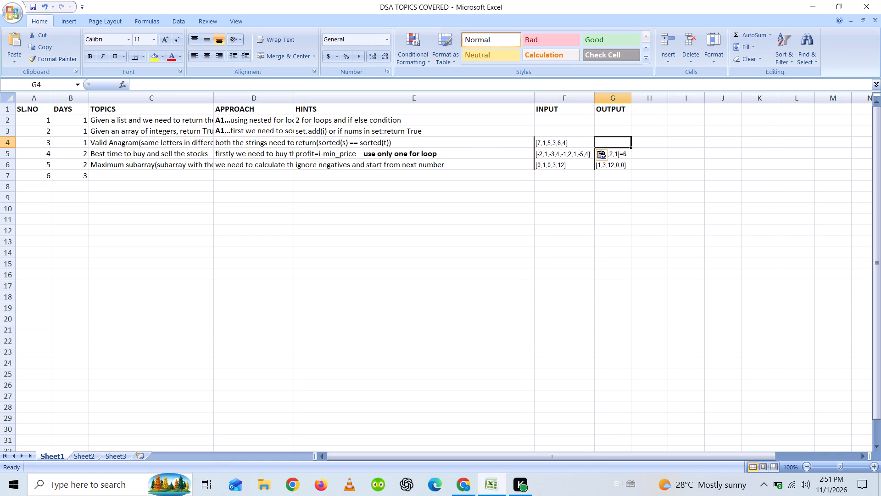
key(1)
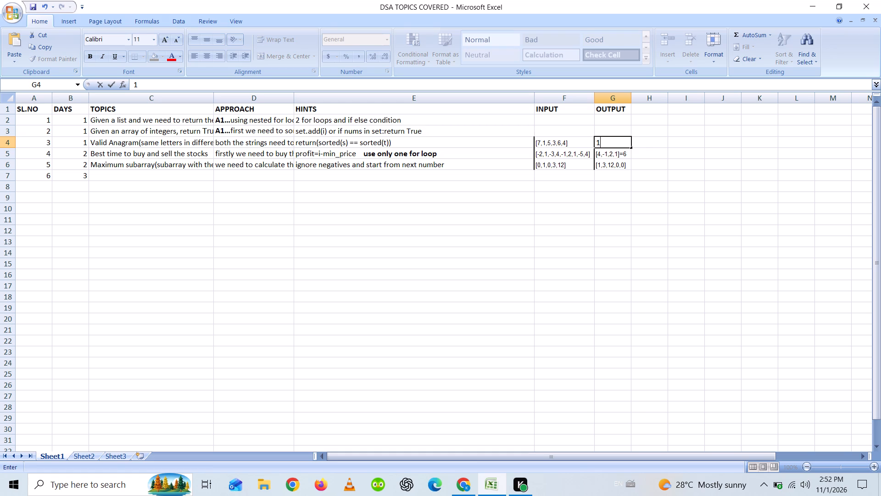
text(-->)
text(BU)
key(y)
key(BackSpace)
key(BackSpace)
text(uy)
key(shift+Return)
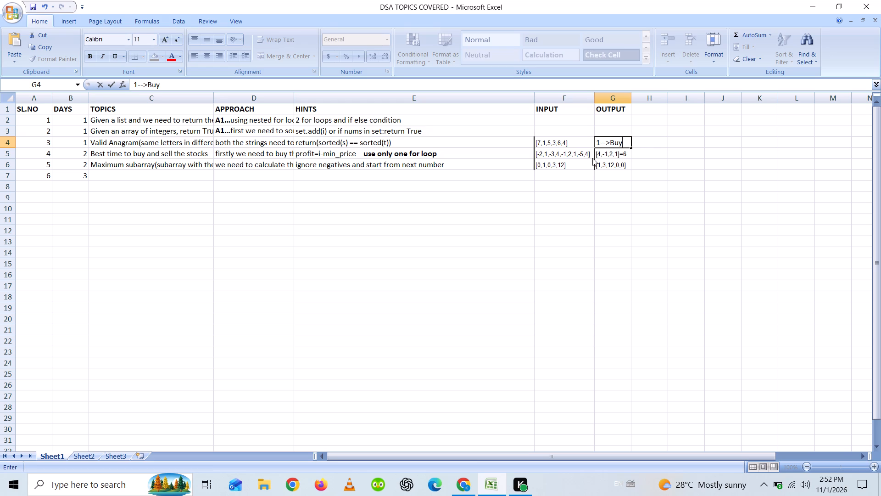
click(620, 144)
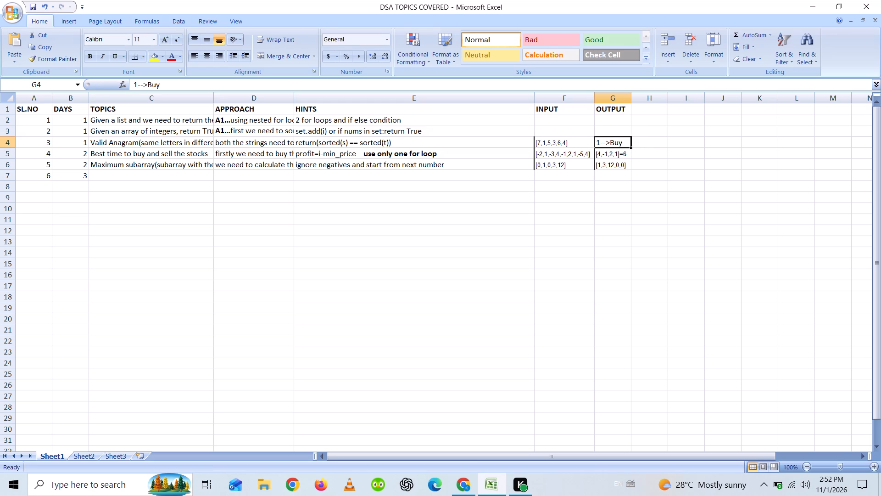
key(Right)
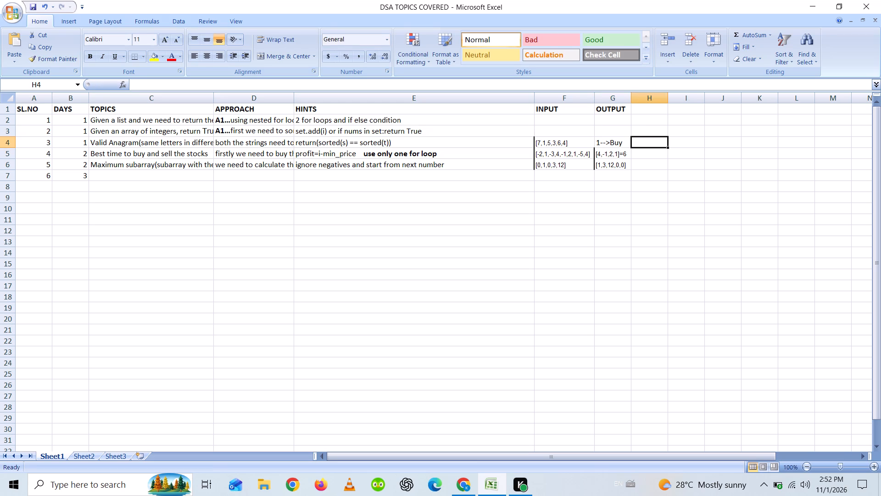
Append the sell price and profit to cell G4 so it reads "1-->Buy,6-->sell output=6-1=5".
click(621, 147)
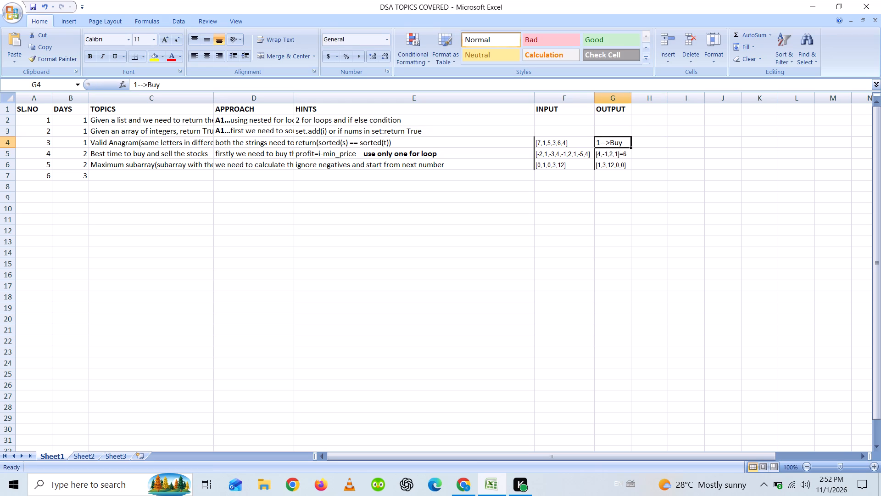
click(194, 85)
key(comma)
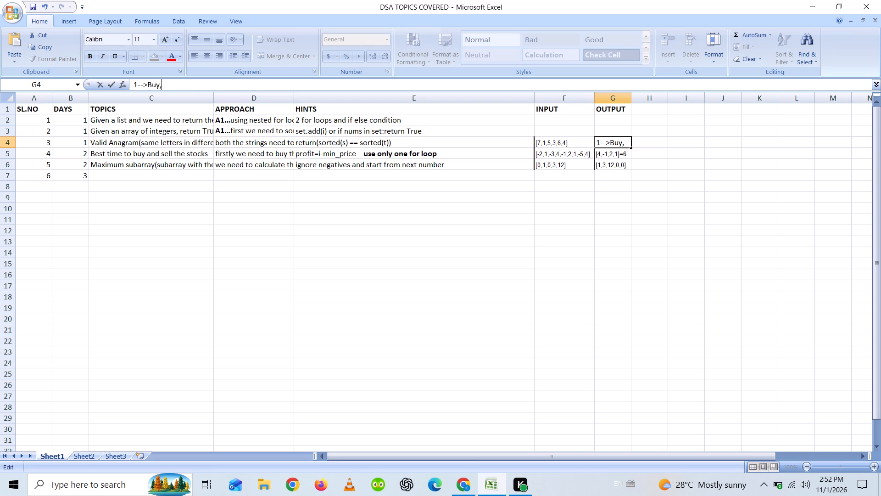
key(6)
text(__>)
key(BackSpace)
key(BackSpace)
key(BackSpace)
text(-->)
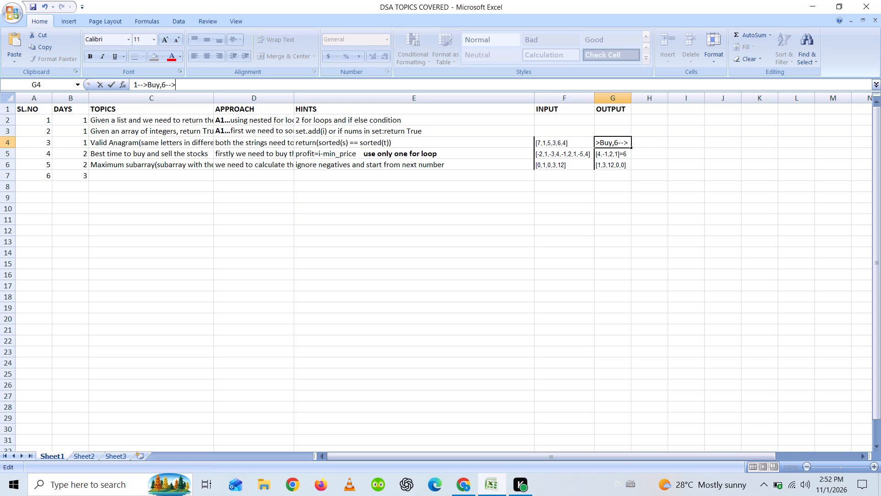
text(sell)
key(space)
text(output=)
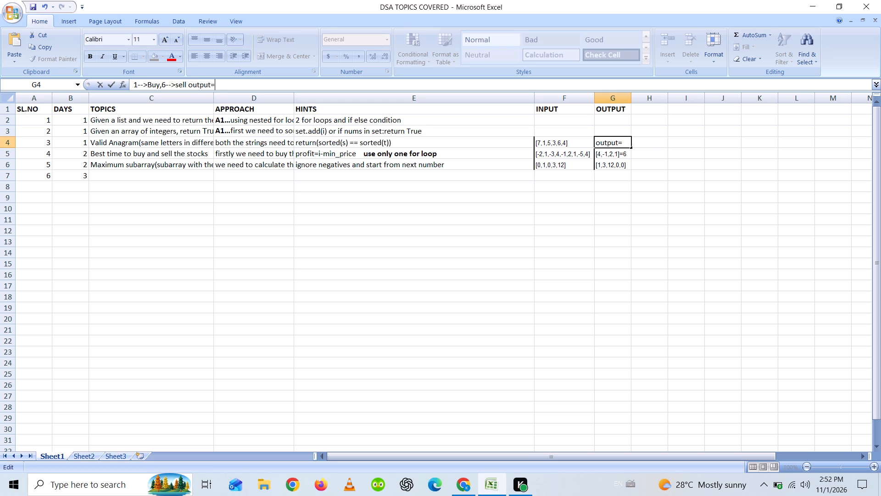
text(6-1)
key(equal)
key(5)
click(545, 219)
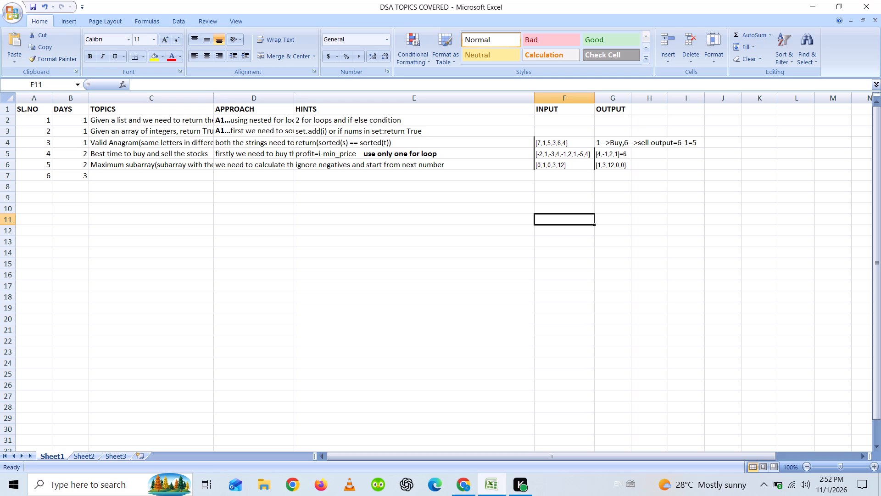
click(139, 173)
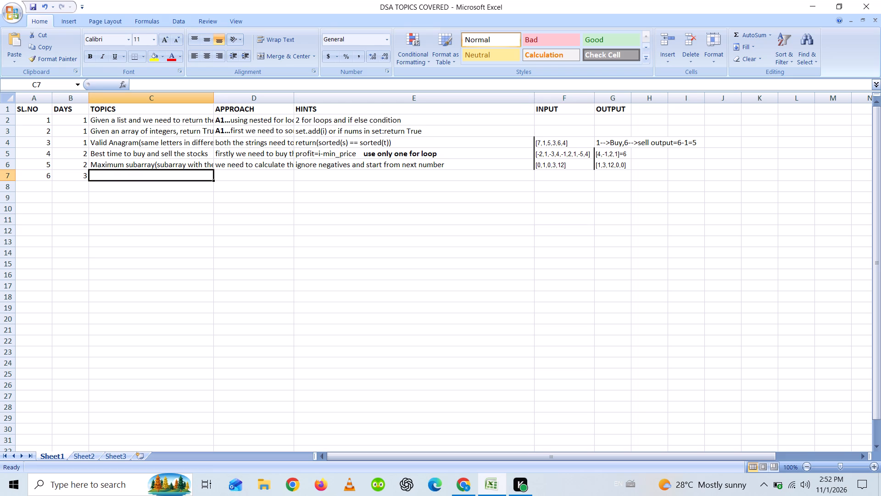
Open Valid Anagram from the LeetCode progress list in Chrome and copy its Example 1 input s = "anagram", t = "nagaram" into Excel cell F3.
click(558, 132)
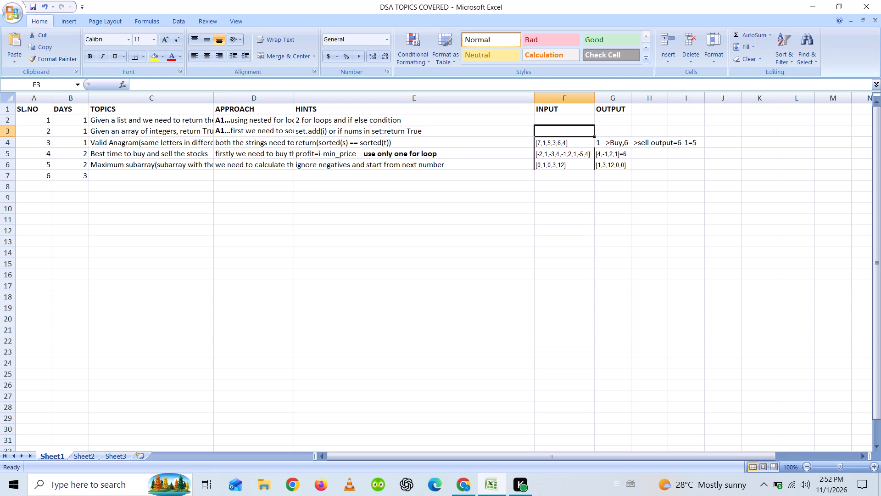
click(472, 481)
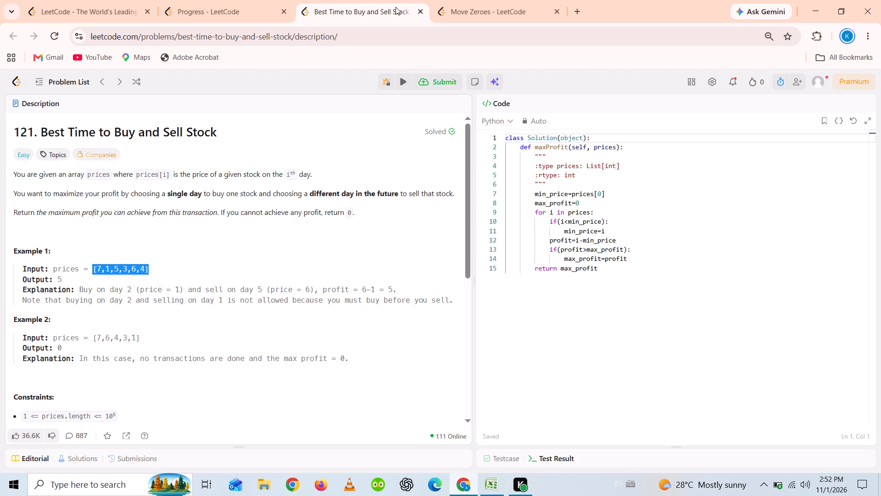
click(419, 14)
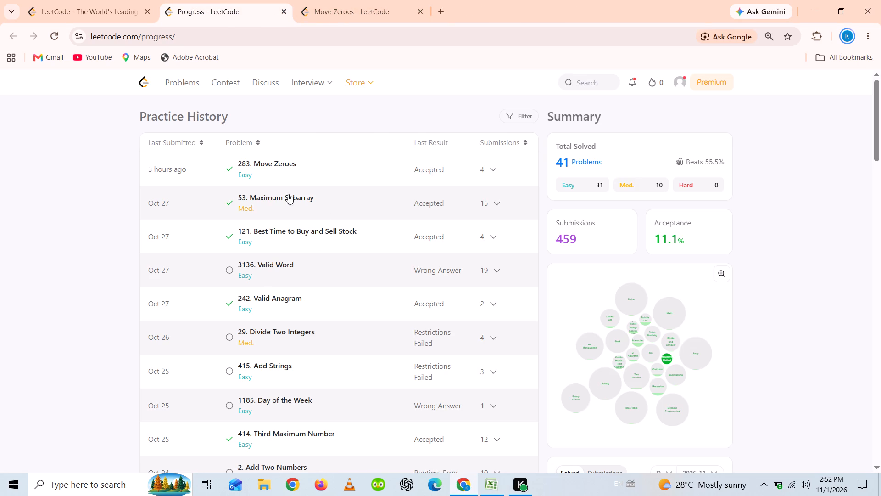
click(280, 301)
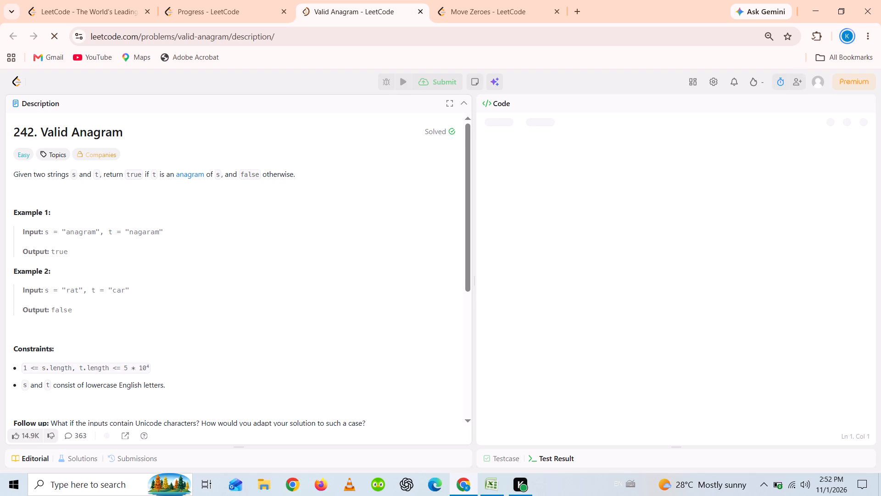
drag(43, 232, 171, 230)
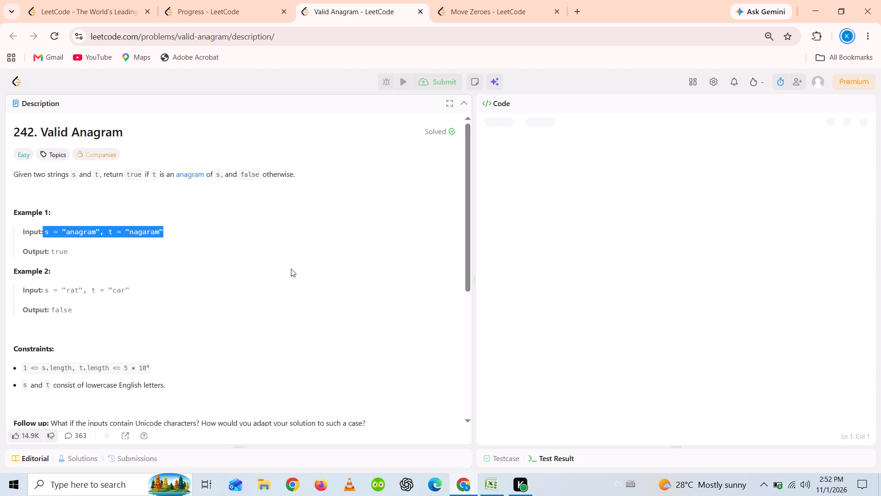
key(ctrl+c)
key(ctrl+c)
key(ctrl+c)
key(ctrl+c)
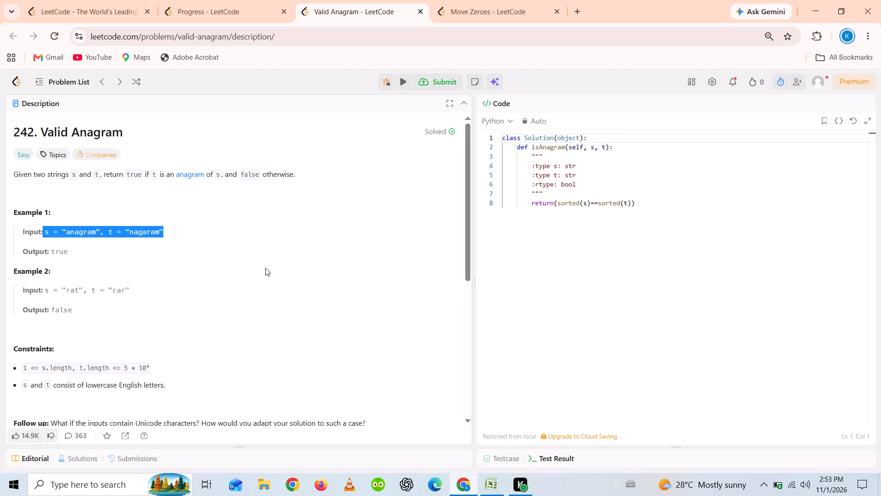
click(195, 241)
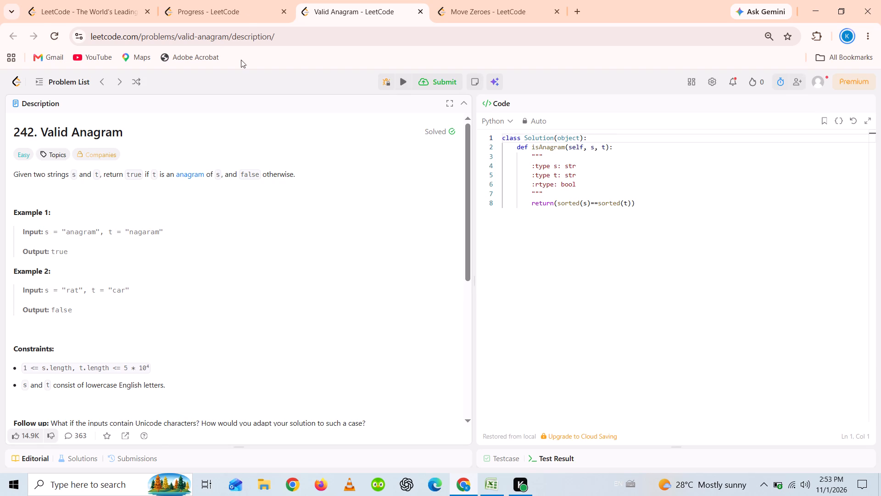
click(243, 0)
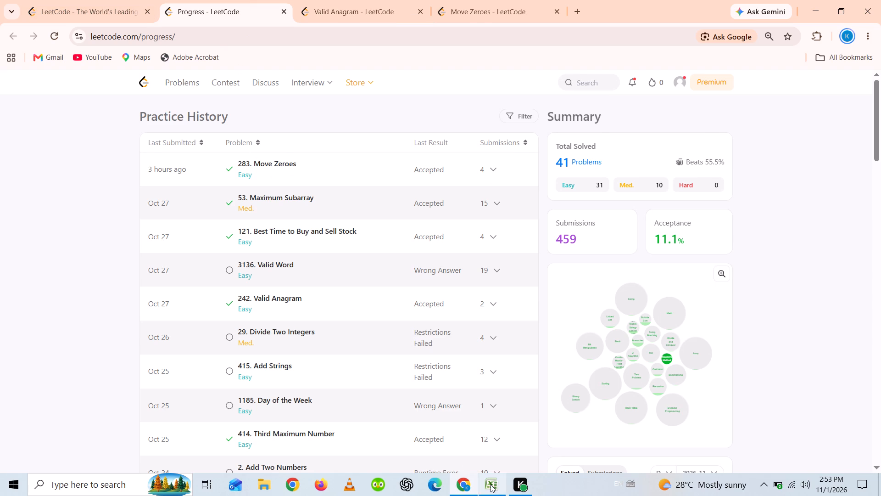
click(491, 485)
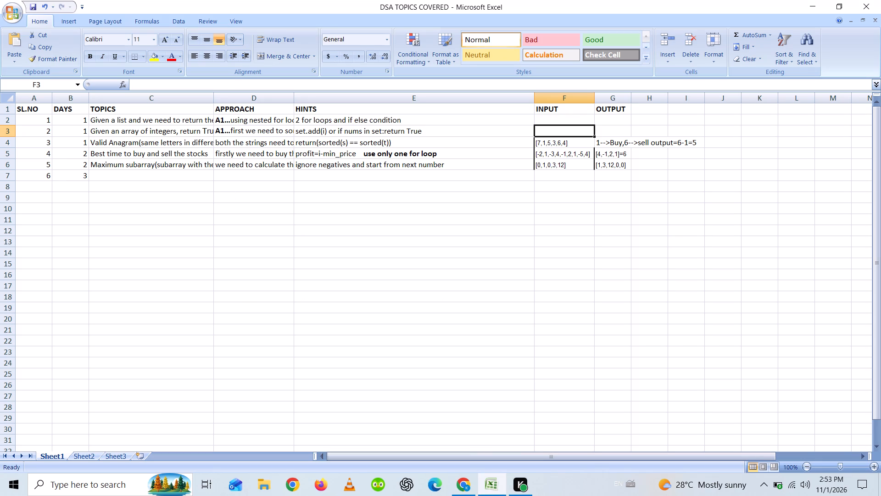
key(ctrl+v)
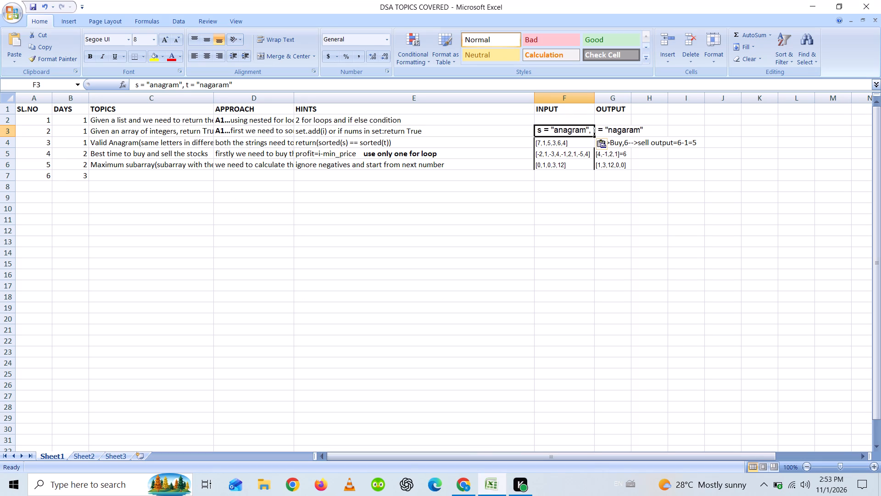
Enter "True" as the output in cell G3, beside the anagram input.
click(614, 129)
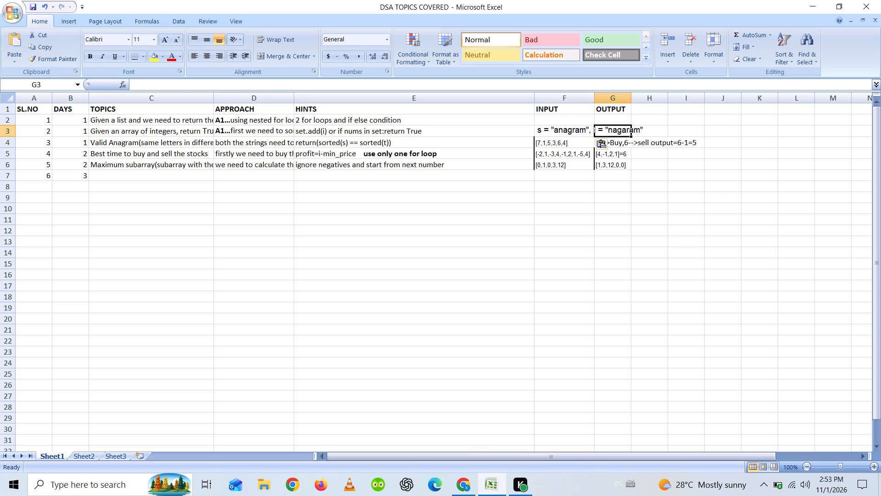
text(True)
key(space)
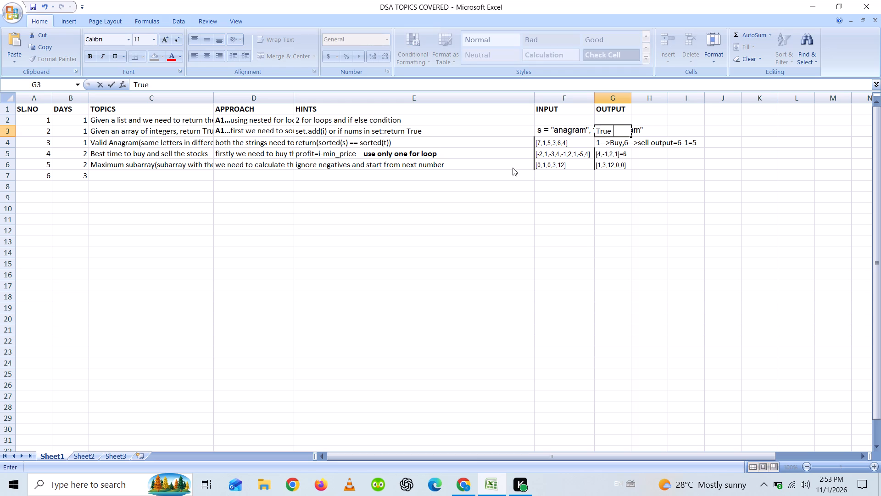
click(602, 220)
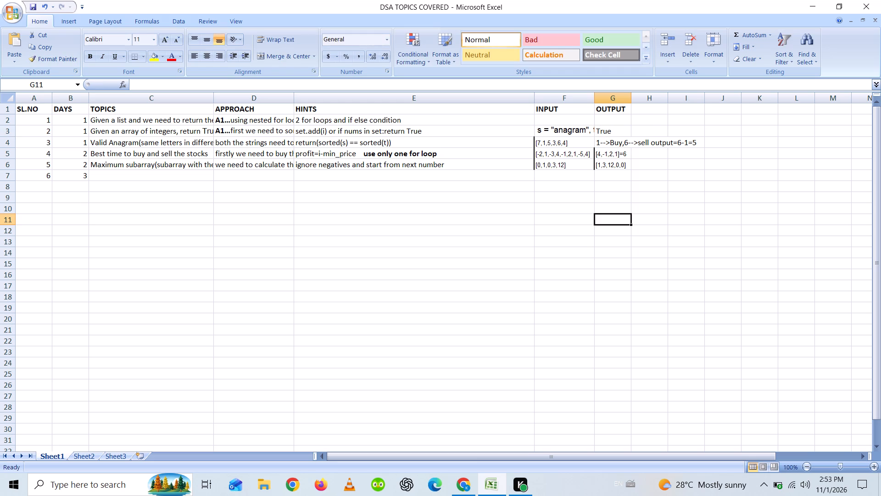
Look through the LeetCode progress list in Chrome for the problem described in tracker cell C2.
click(575, 118)
click(449, 483)
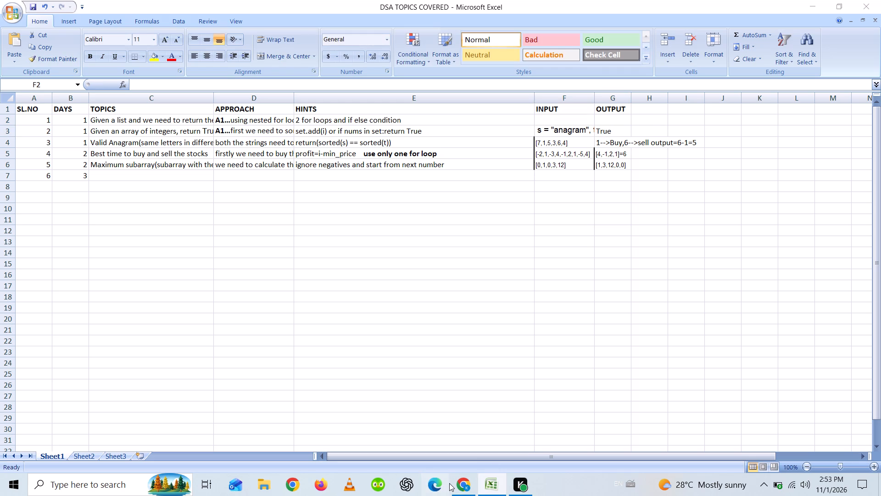
click(455, 485)
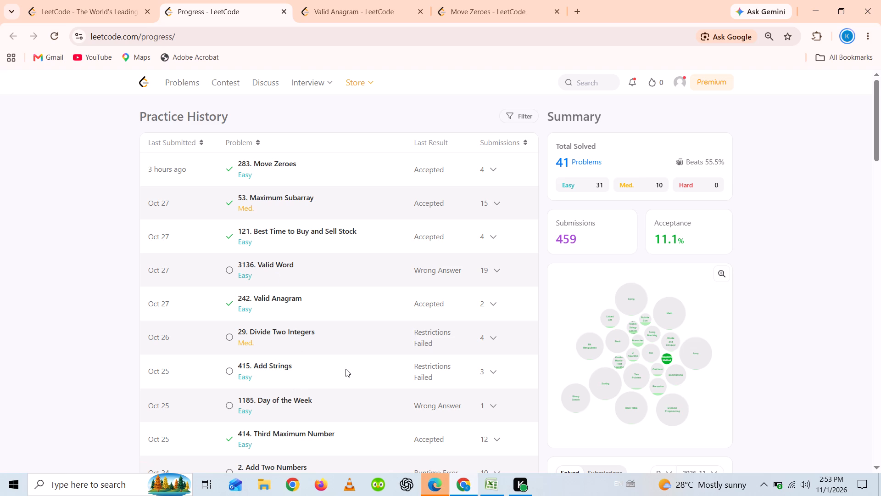
scroll(346, 369, down, 1)
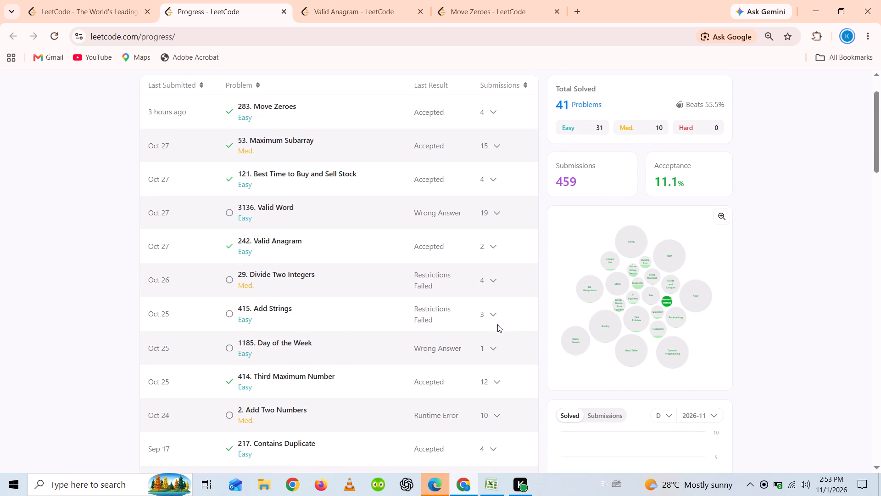
click(494, 314)
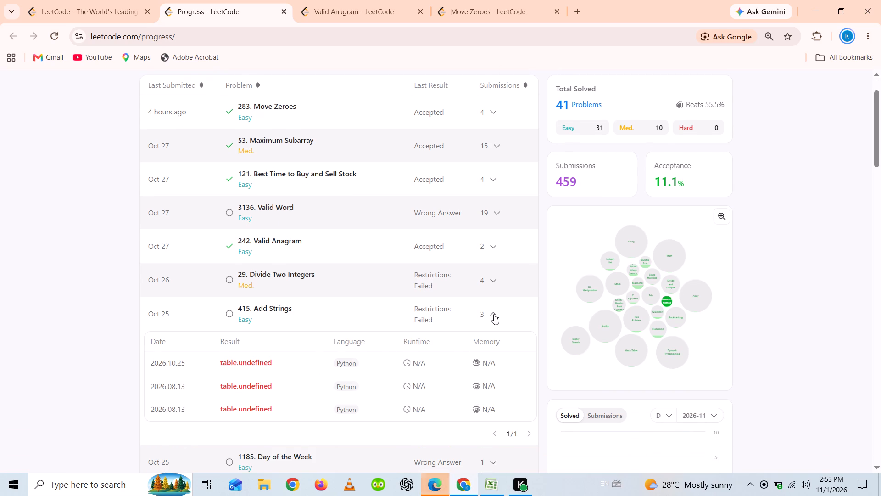
click(494, 314)
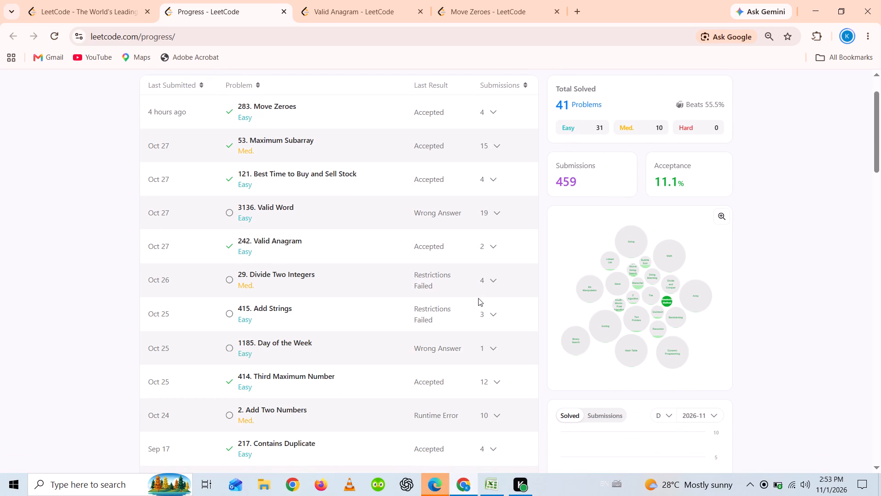
click(488, 480)
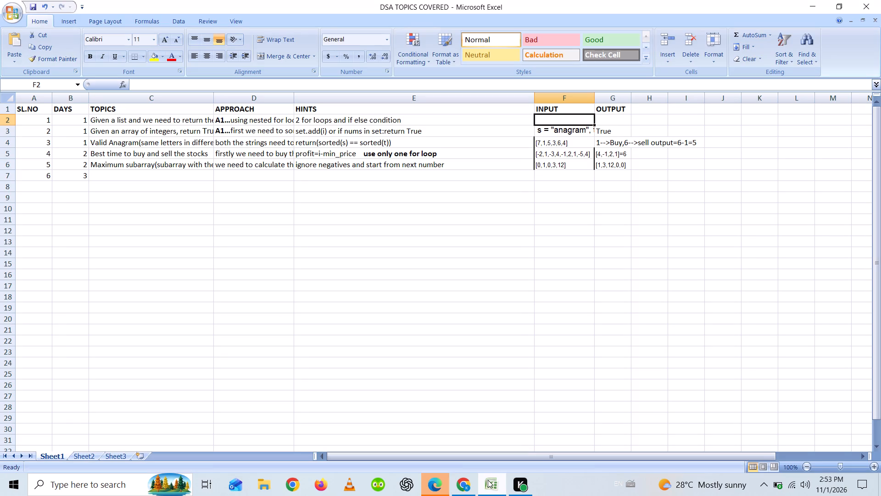
click(205, 121)
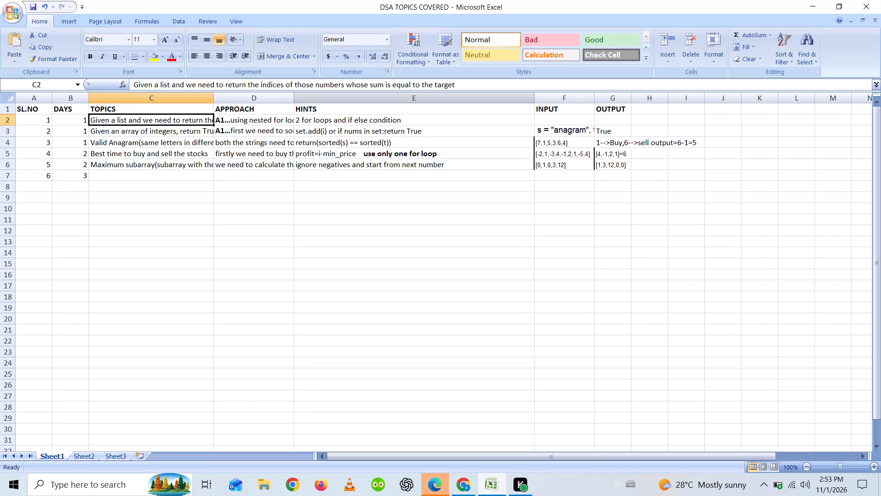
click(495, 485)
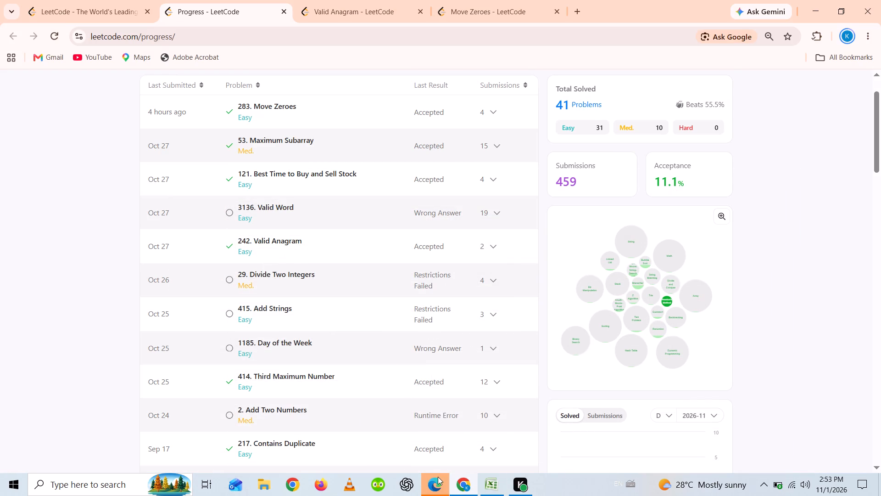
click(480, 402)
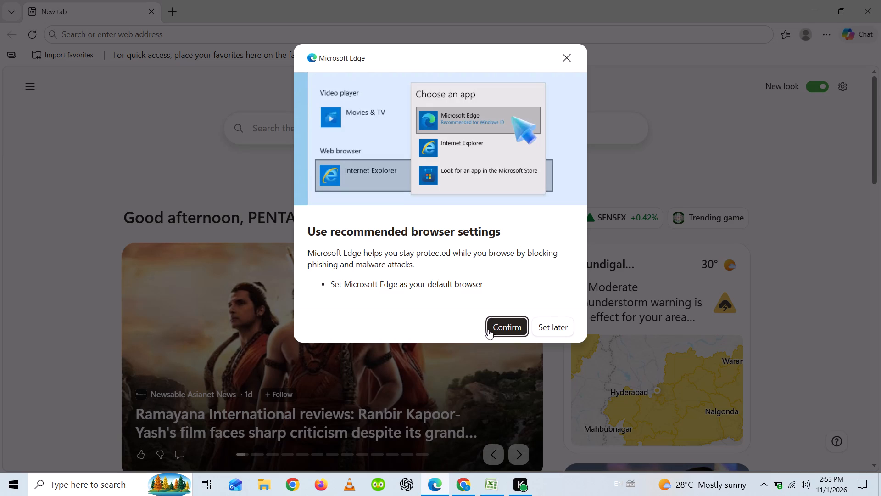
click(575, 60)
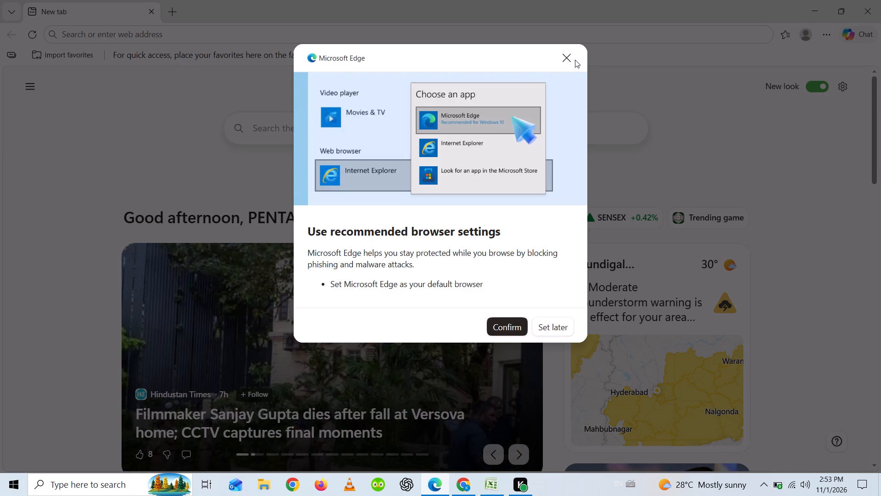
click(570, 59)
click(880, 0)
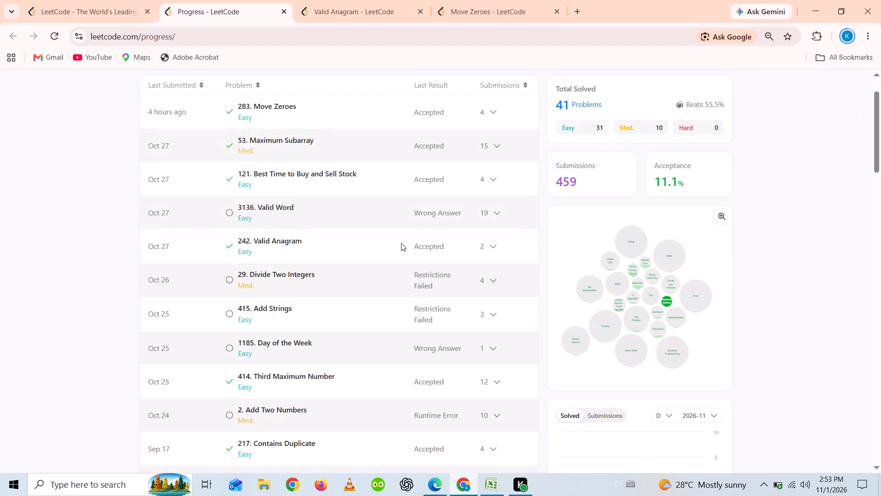
Look further through the LeetCode progress list in Chrome for the problem matching the tracker's first topic.
scroll(373, 324, down, 2)
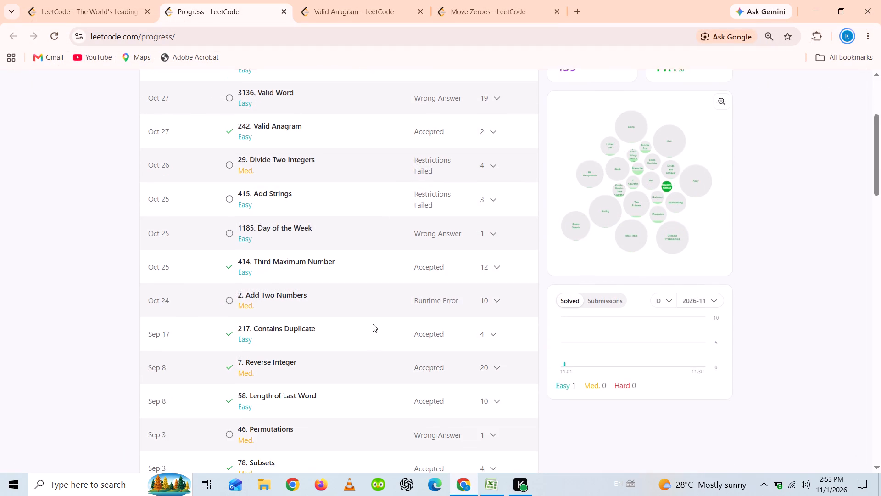
scroll(373, 324, up, 3)
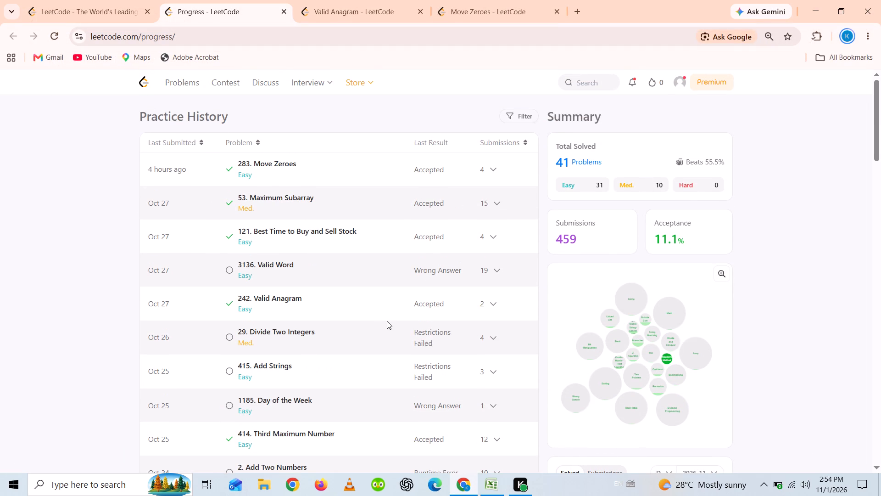
scroll(369, 262, down, 14)
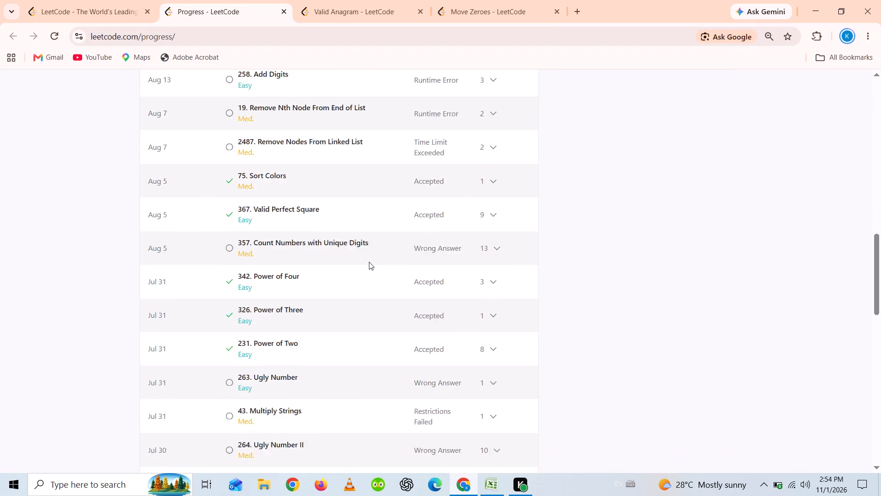
scroll(369, 262, up, 20)
scroll(369, 262, up, 3)
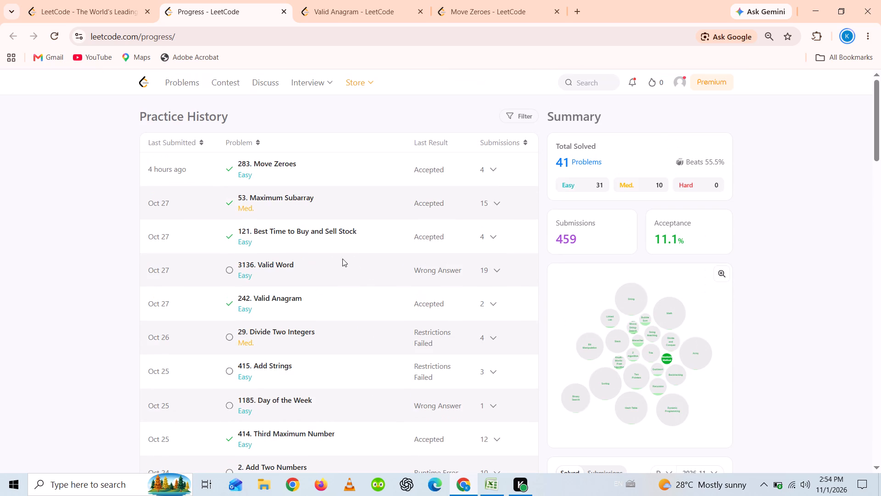
Check the example arrays in the INPUT column of the Excel tracker against the topics listed in rows 2 to 7.
click(493, 480)
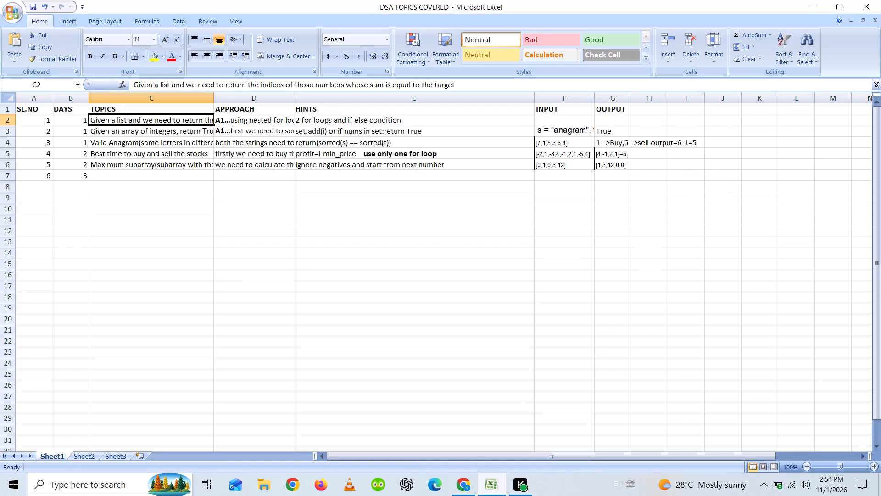
click(117, 174)
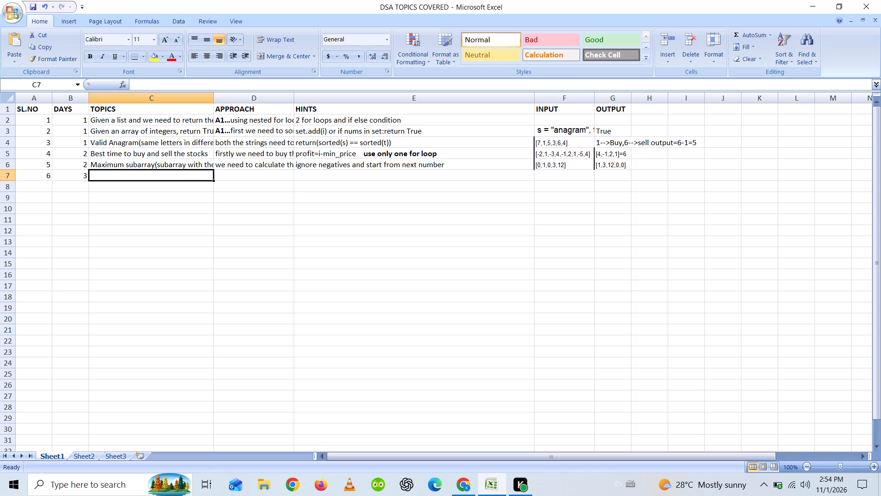
click(546, 181)
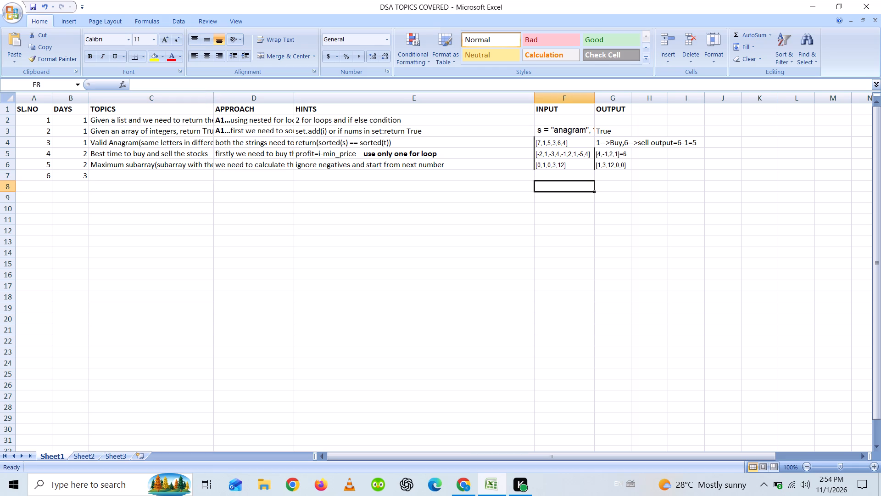
click(577, 146)
click(571, 157)
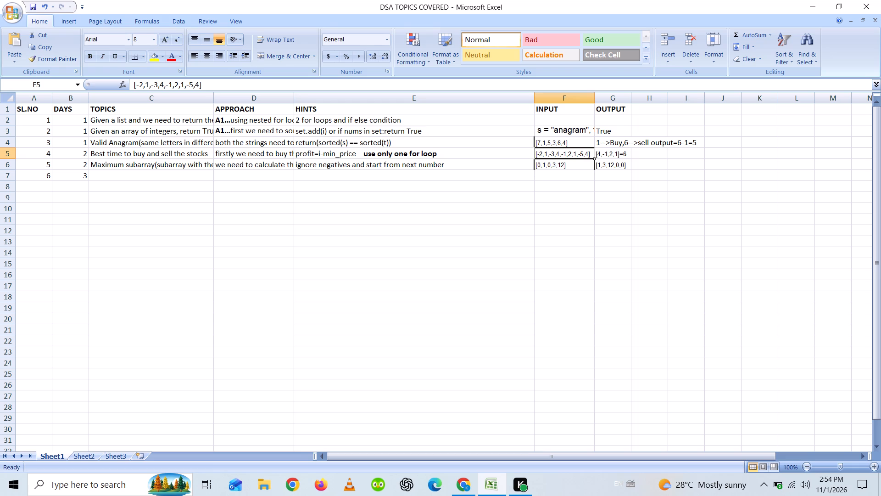
click(568, 167)
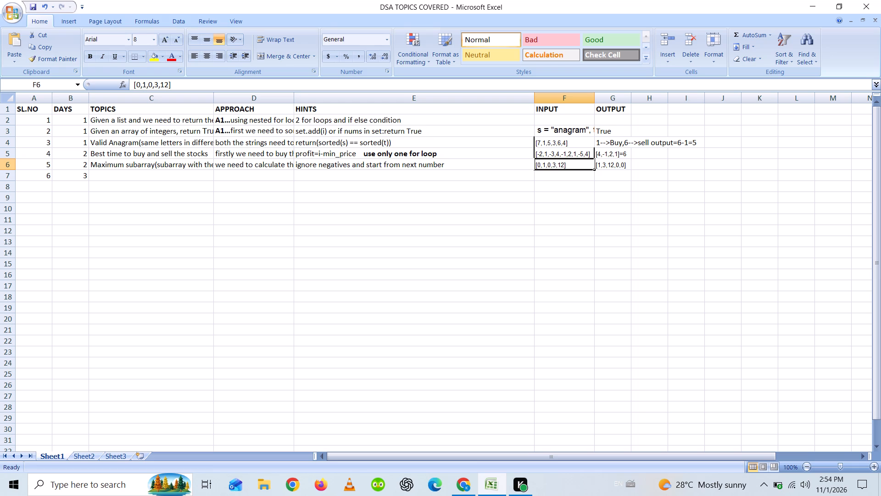
click(573, 123)
click(573, 133)
click(571, 143)
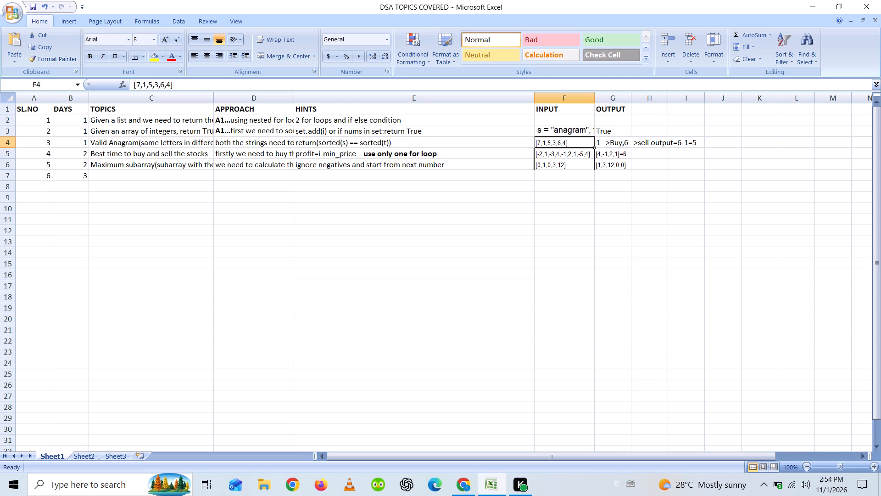
click(568, 162)
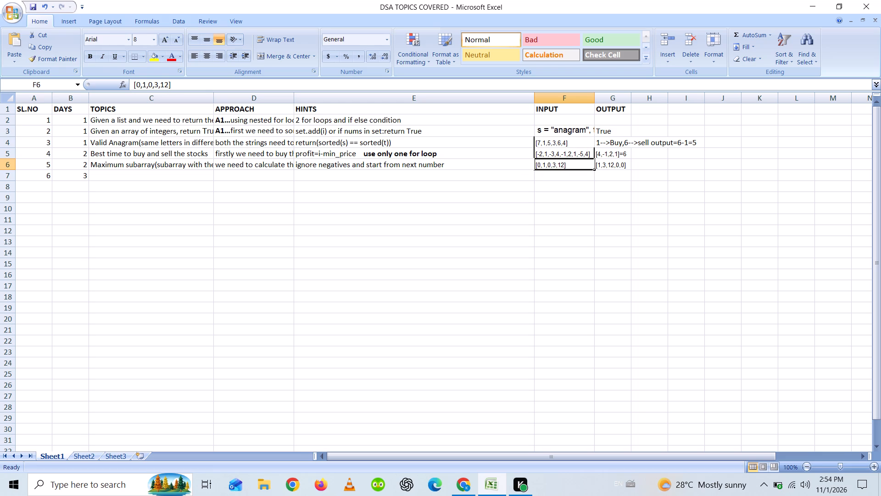
click(138, 178)
click(582, 156)
Move the Move Zeroes input [0,1,0,3,12] and output [1,3,12,0,0] from row 6 down to cells F7 and G7.
click(576, 167)
key(ctrl+x)
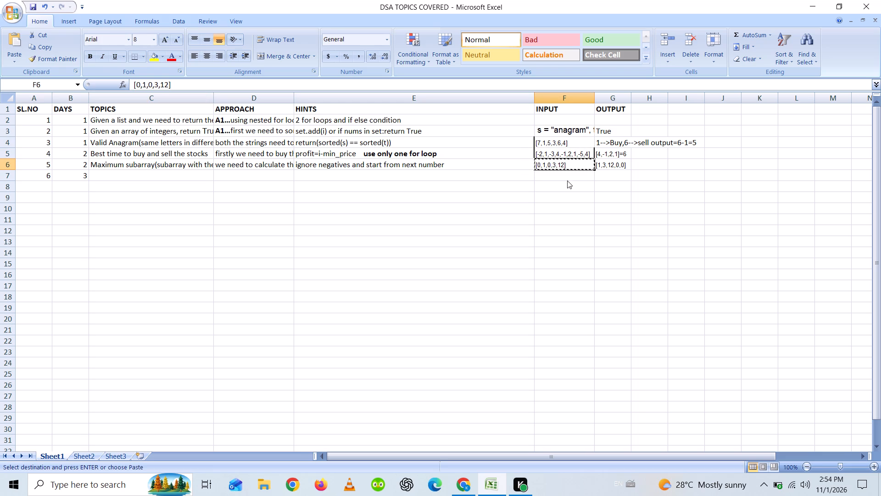
click(567, 180)
key(ctrl+v)
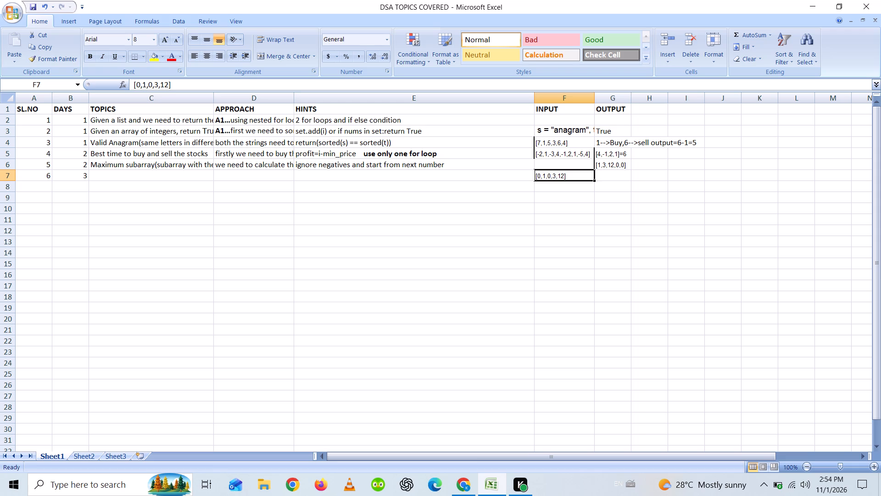
click(607, 166)
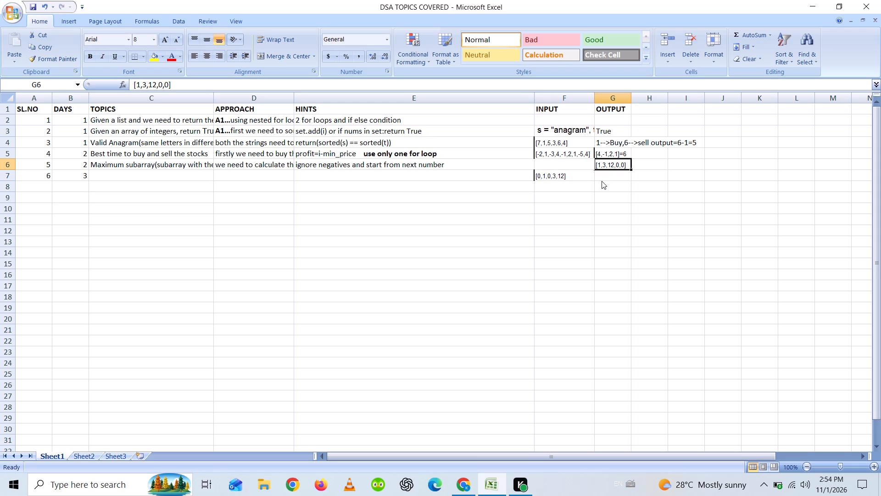
key(ctrl+x)
click(607, 177)
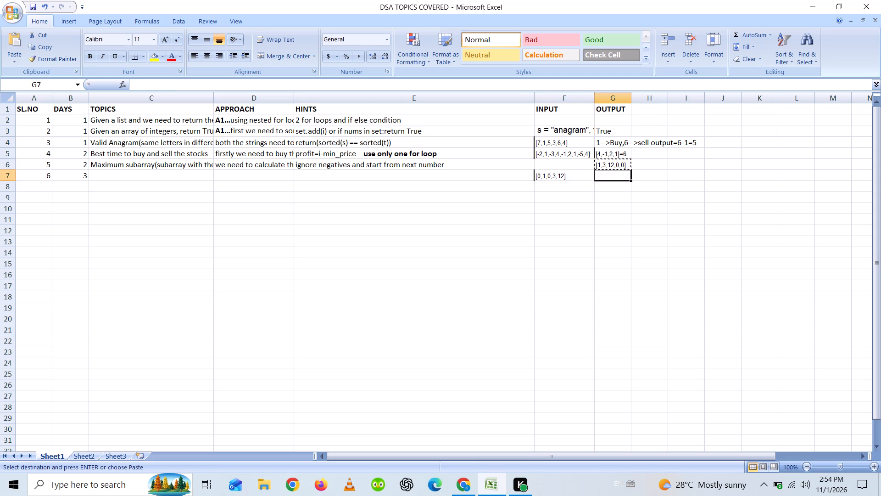
key(ctrl+v)
Move the Maximum Subarray input [-2,1,-3,4,-1,2,1,-5,4] from cell F5 down to F6.
click(579, 154)
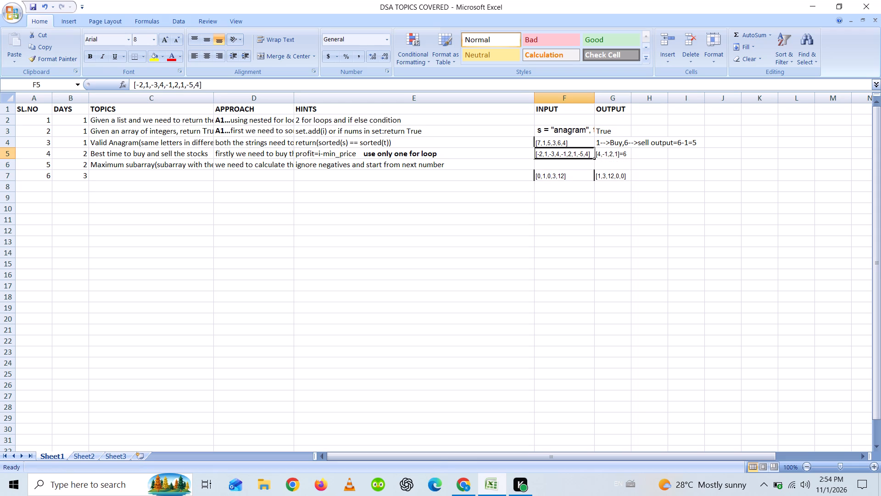
key(ctrl+x)
click(577, 164)
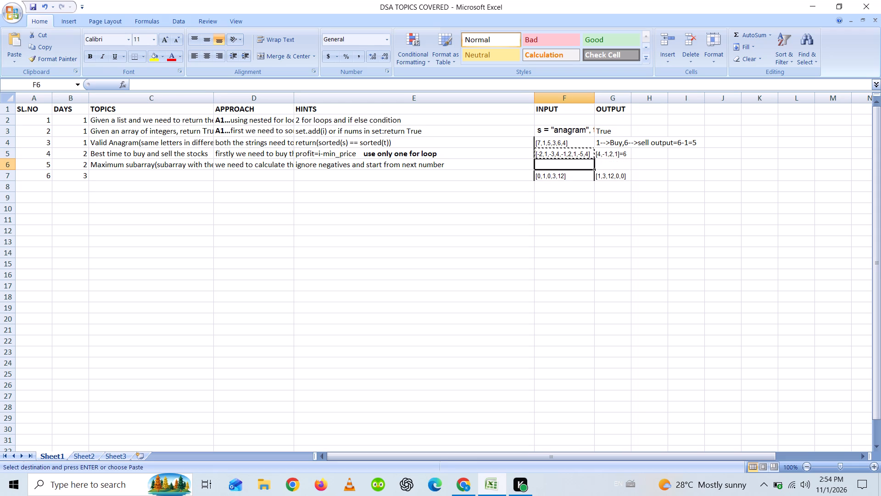
key(ctrl+v)
Move the Maximum Subarray output [4,-1,2,1]=6 from cell G5 down to G6.
click(615, 156)
key(ctrl+x)
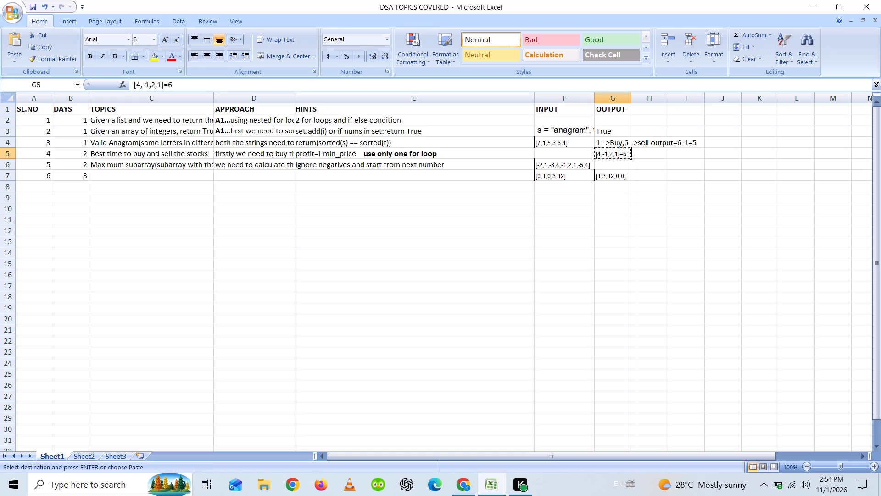
click(613, 170)
click(614, 167)
key(ctrl+c)
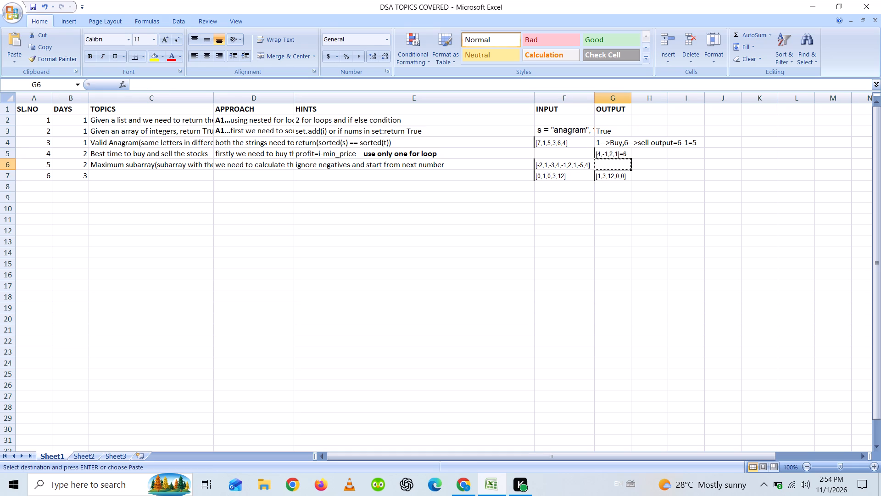
key(ctrl+v)
click(618, 153)
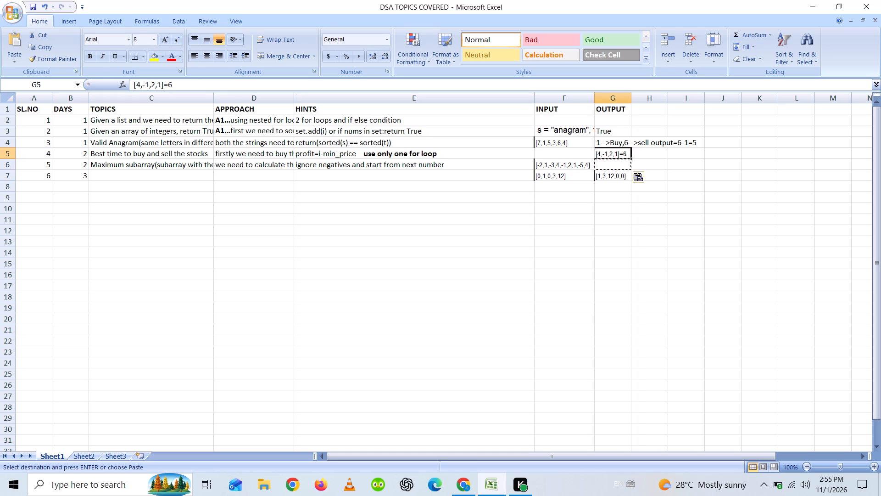
key(ctrl+x)
click(611, 166)
key(ctrl+v)
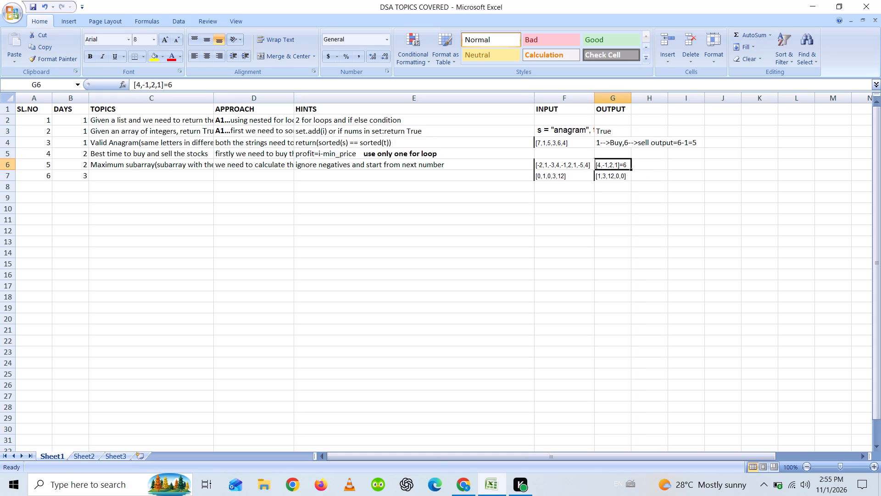
Move the stock problem's input [7,1,5,3,6,4] and its output 1-->Buy,6-->sell output=6-1=5 from row 4 to cells F5 and G5.
click(563, 144)
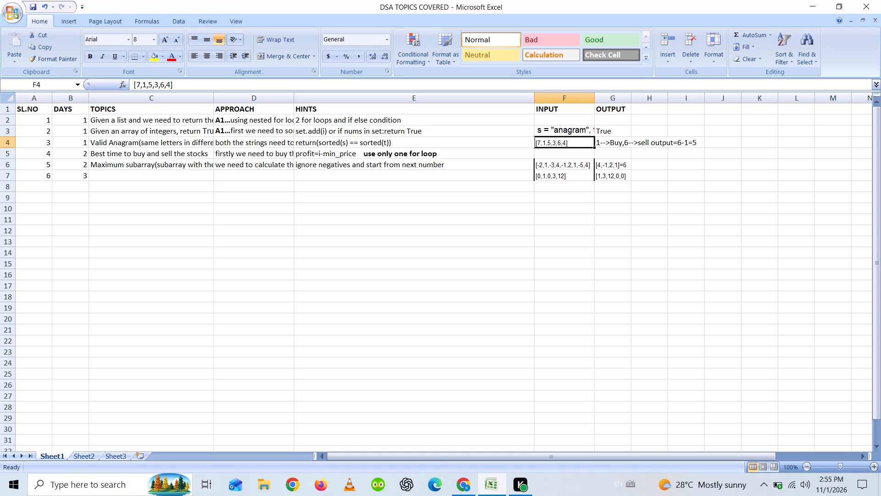
key(ctrl+x)
click(563, 154)
key(ctrl+v)
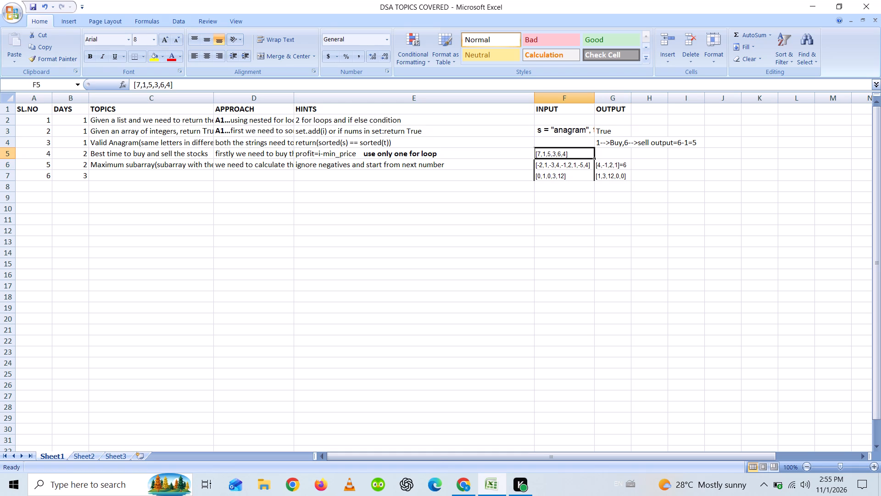
click(600, 144)
key(ctrl+x)
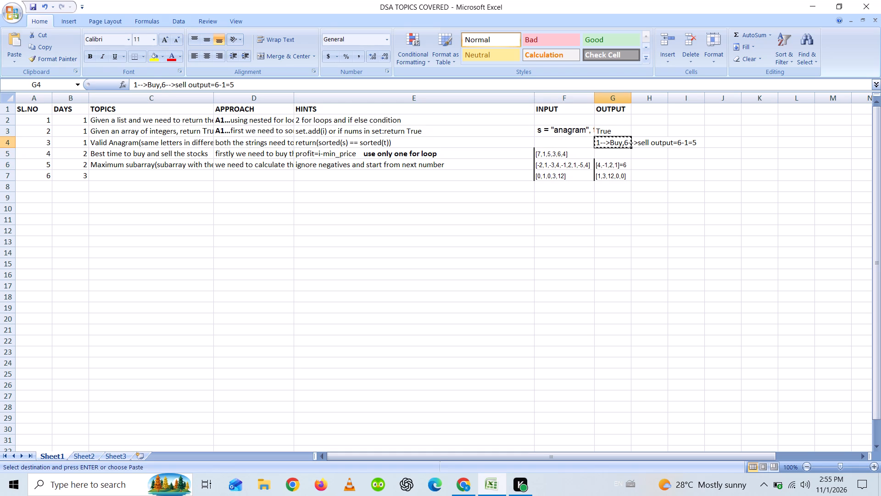
click(608, 155)
key(ctrl+v)
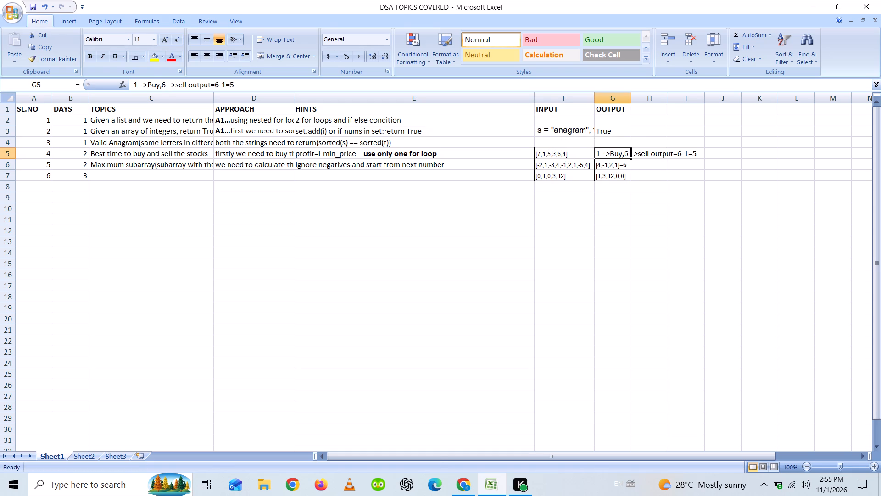
Move the Valid Anagram input s = "anagram", t = "nagaram" and its output True from row 3 to cells F4 and G4.
click(568, 132)
key(ctrl+x)
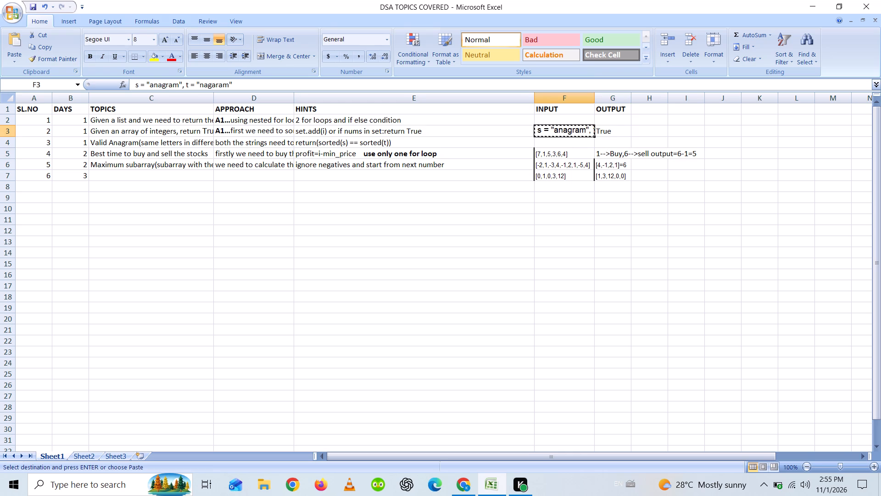
click(565, 146)
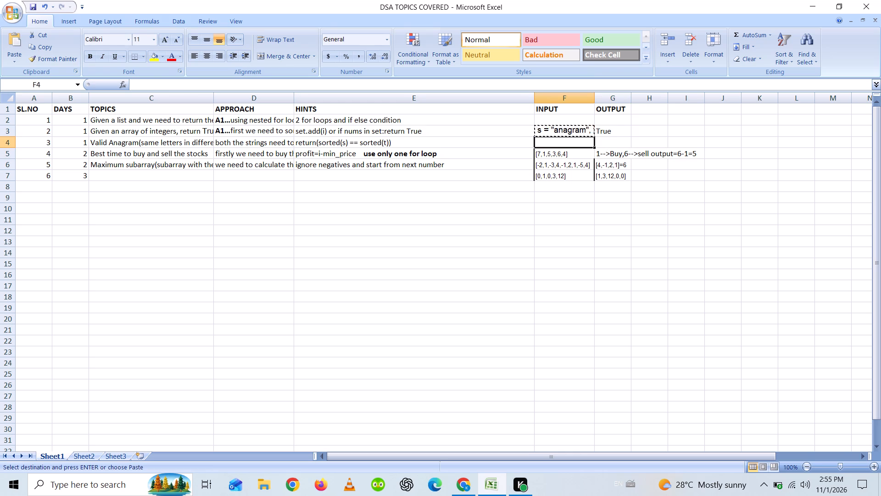
key(ctrl+v)
click(616, 132)
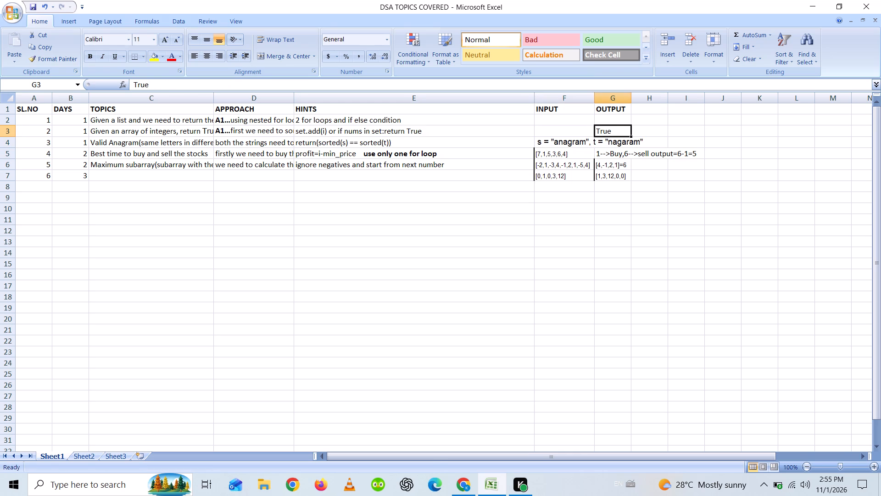
key(ctrl+x)
click(608, 141)
key(ctrl+v)
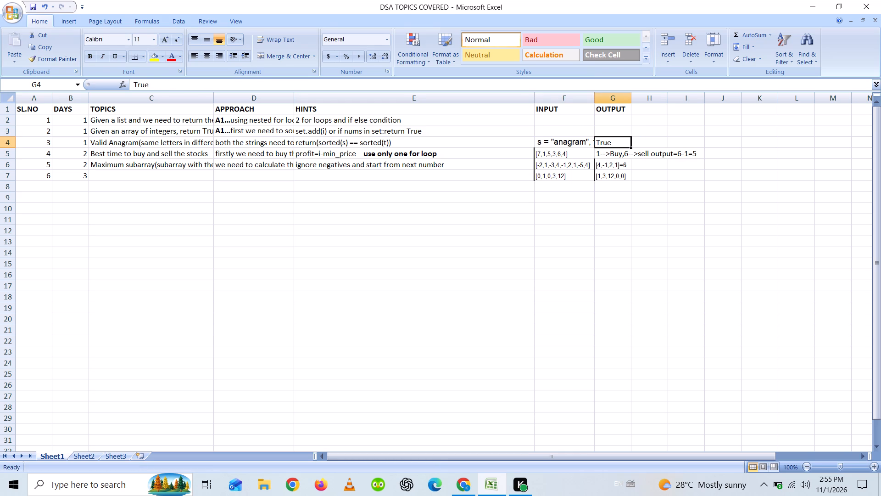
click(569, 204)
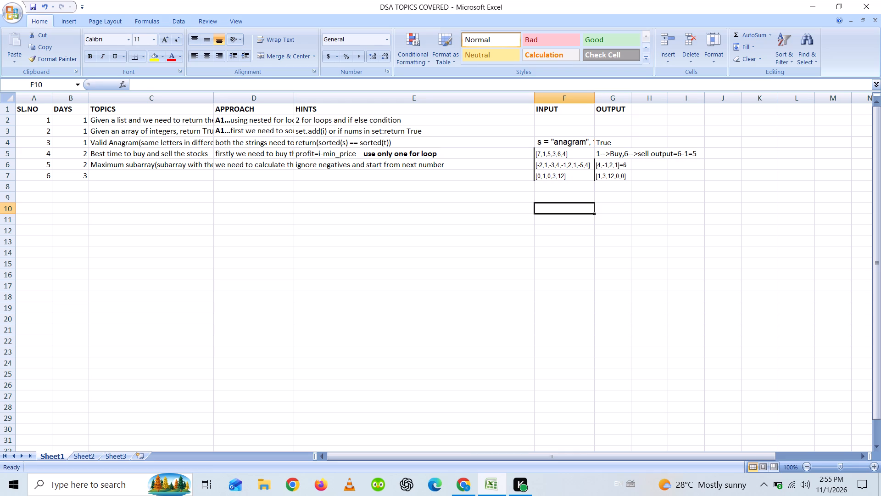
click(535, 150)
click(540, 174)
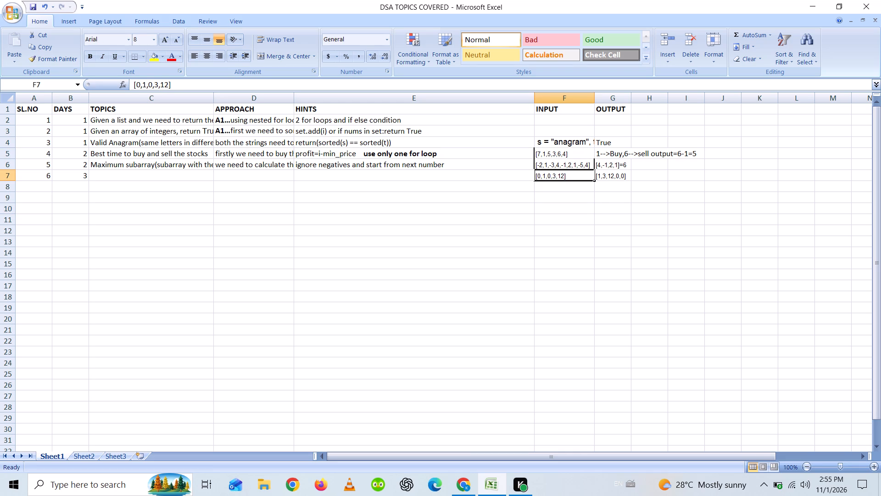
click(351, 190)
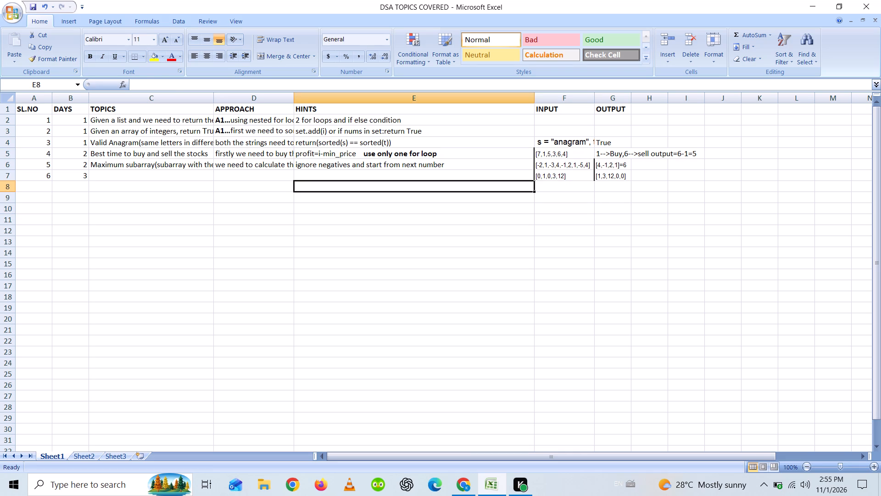
Select the empty topic cell C7, and close the Valid Anagram page in Chrome.
click(138, 172)
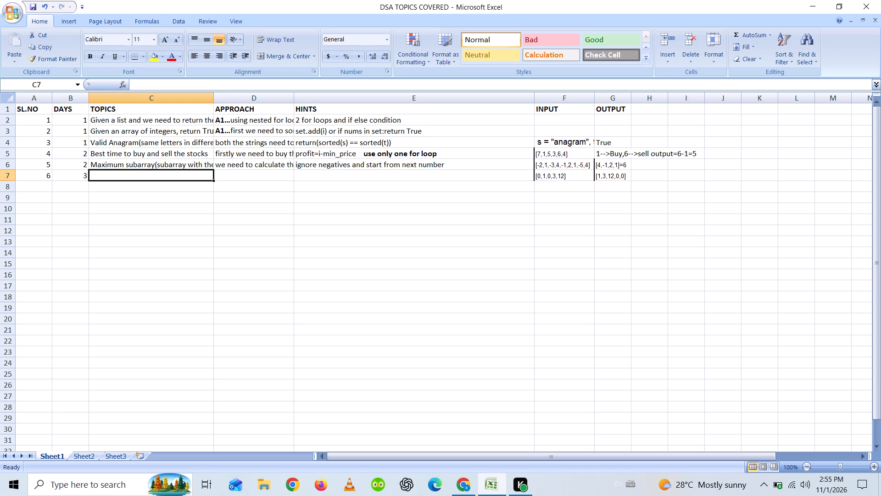
click(469, 479)
click(477, 0)
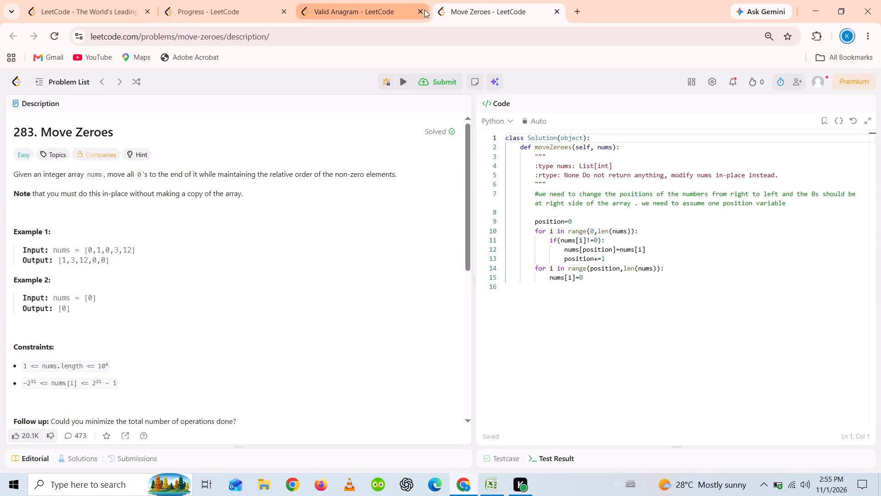
click(421, 11)
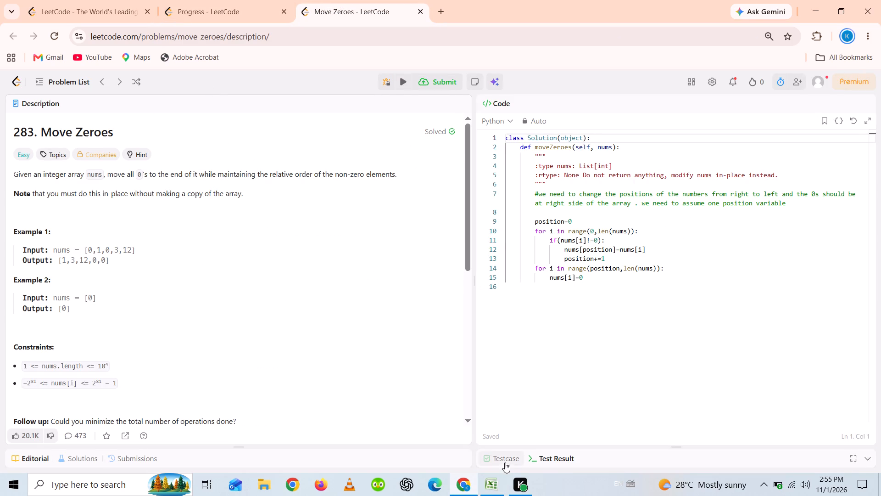
Switch to Excel and enter the topic "Moving Zeros to the right side and the numbers to the left side without cahngeing their order" in C7.
click(487, 484)
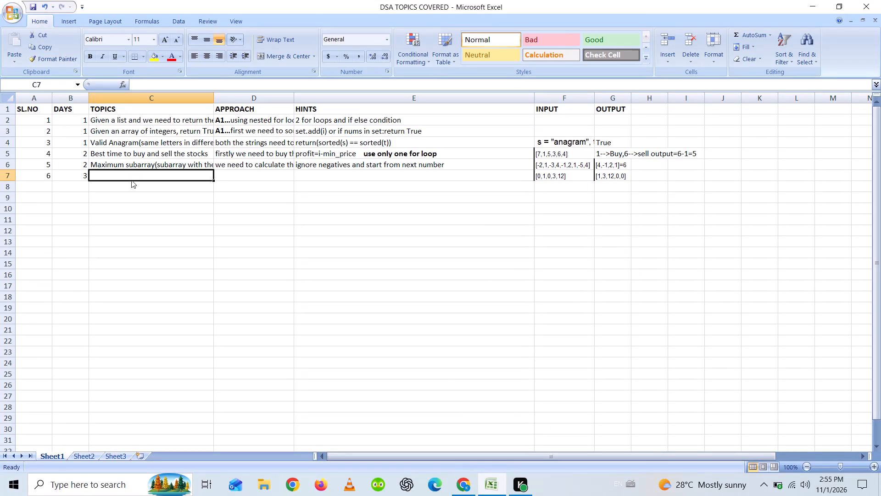
text(MOvinf)
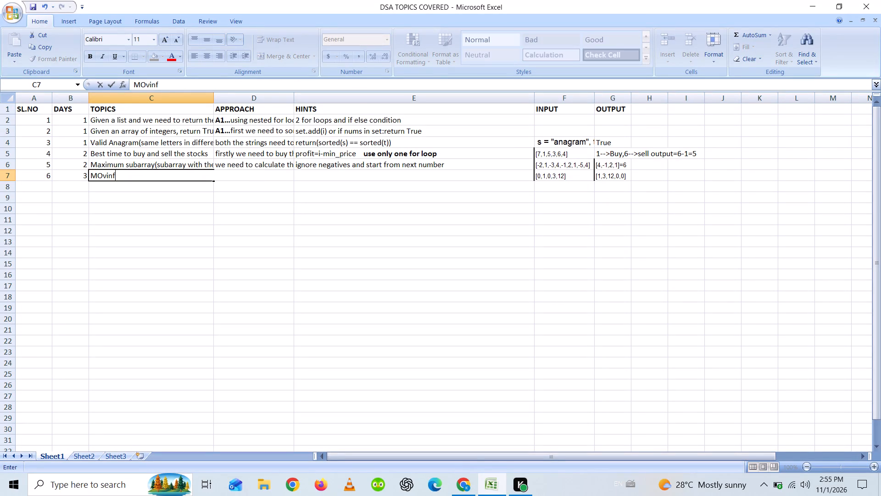
key(space)
text(==)
key(BackSpace)
key(BackSpace)
key(BackSpace)
key(BackSpace)
text(g)
key(space)
text(Zeros)
key(space)
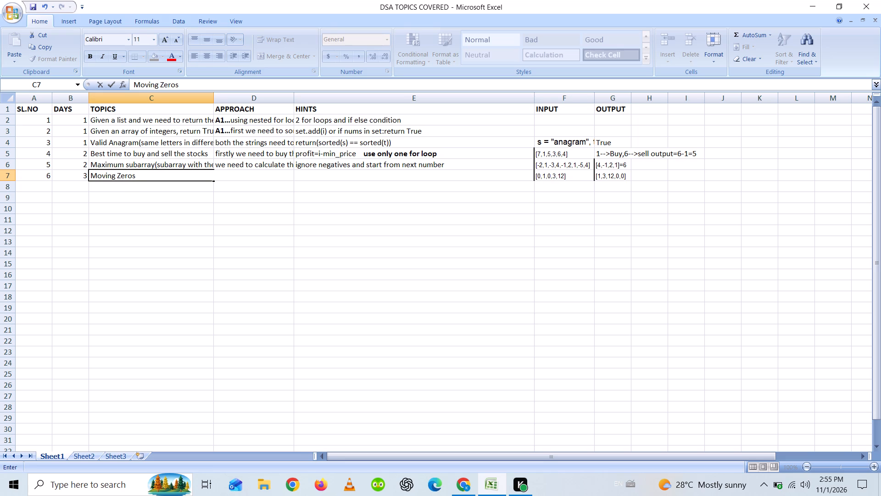
text(to the)
key(space)
text(right side anff)
key(BackSpace)
text(d)
key(space)
key(BackSpace)
key(BackSpace)
key(d)
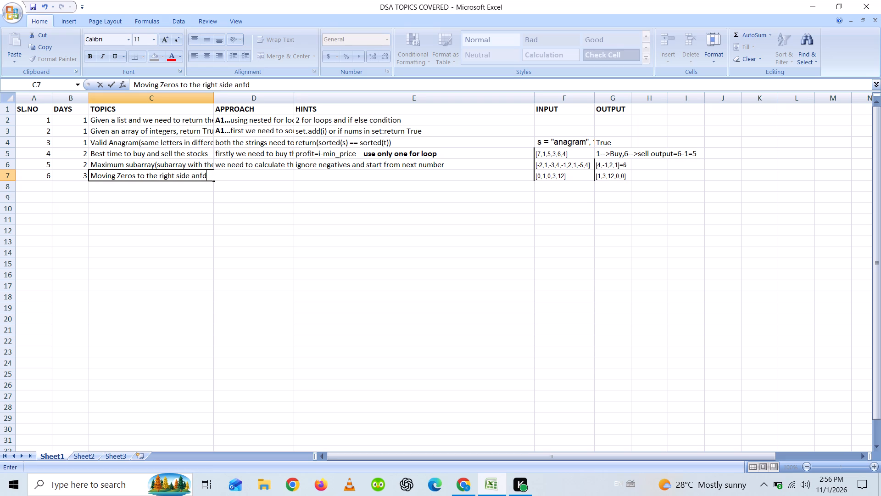
key(BackSpace)
key(BackSpace)
text(d the numbers to the left side)
key(space)
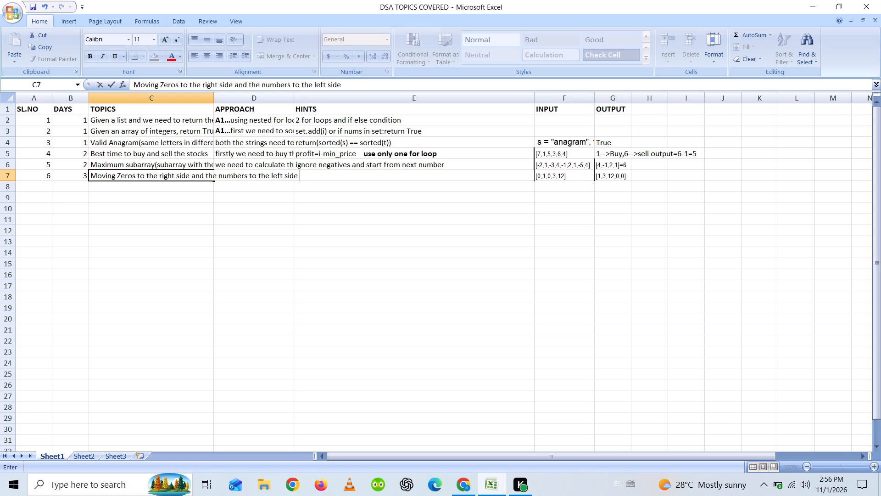
text(without cahnges)
key(BackSpace)
text(ing their)
key(space)
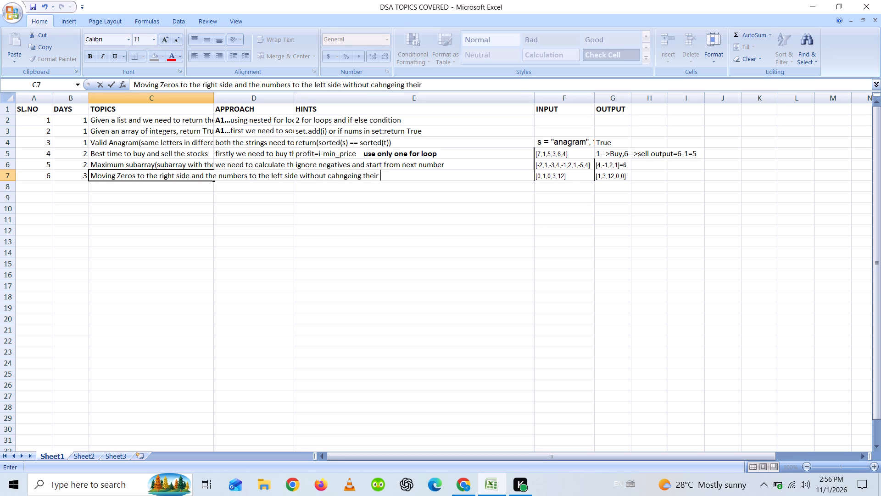
text(order)
key(space)
Correct the misspelled word in the C7 topic to "changing" and commit the cell.
click(380, 86)
key(BackSpace)
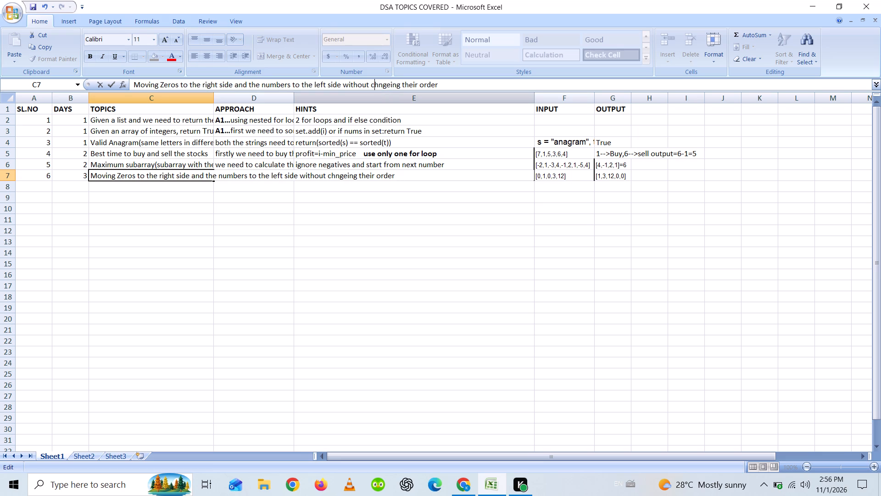
key(Right)
key(a)
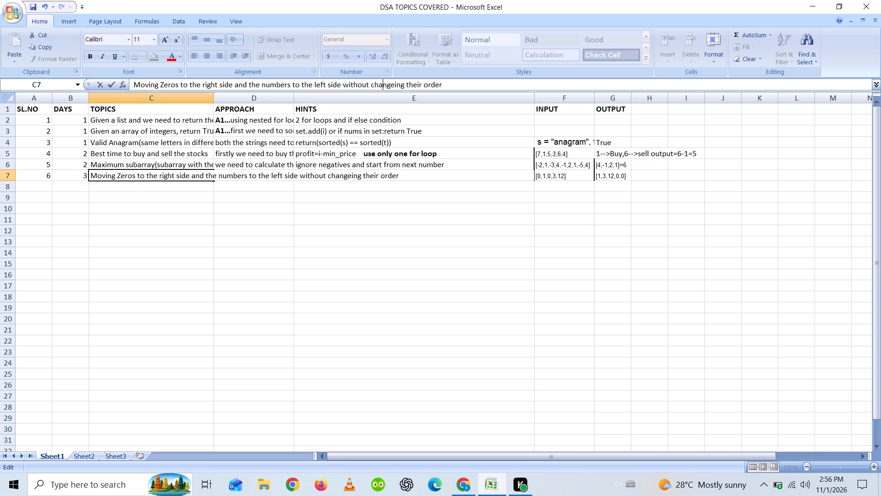
click(394, 85)
key(BackSpace)
click(432, 178)
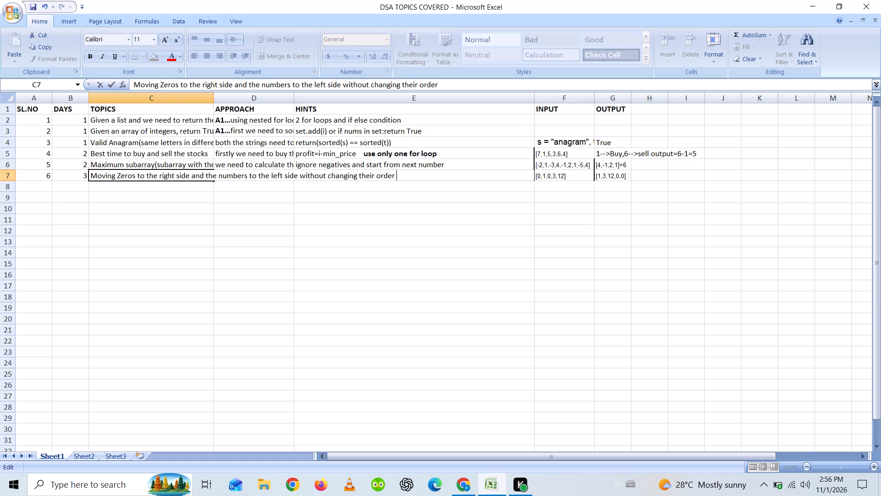
double_click(429, 178)
click(276, 177)
click(257, 229)
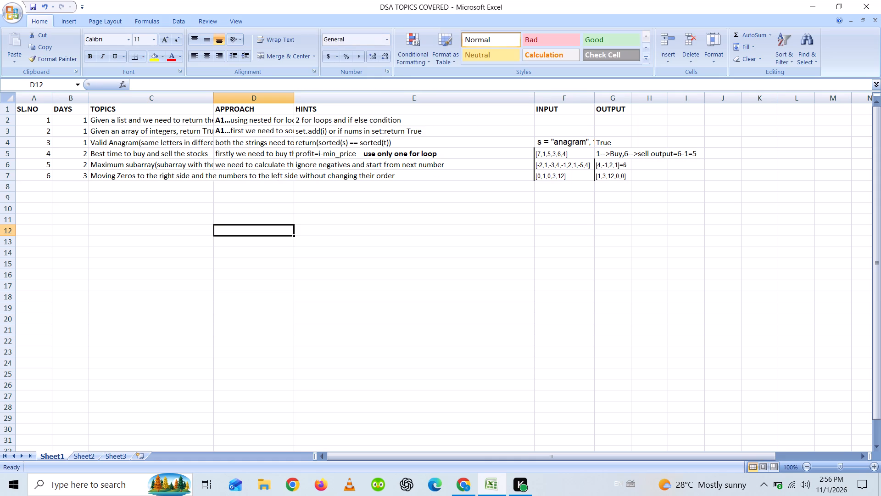
Start the Move Zeroes approach in cell D7 with the text "firstlly we assign a variable p=0".
click(238, 175)
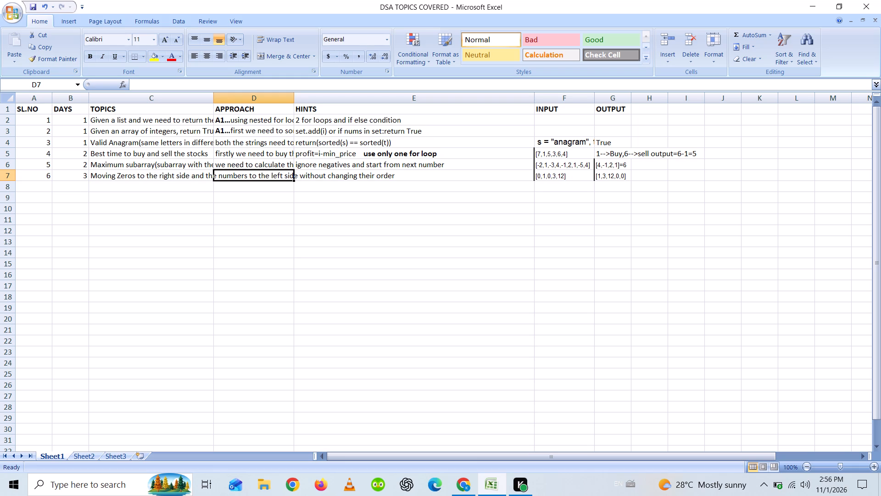
text(firstl)
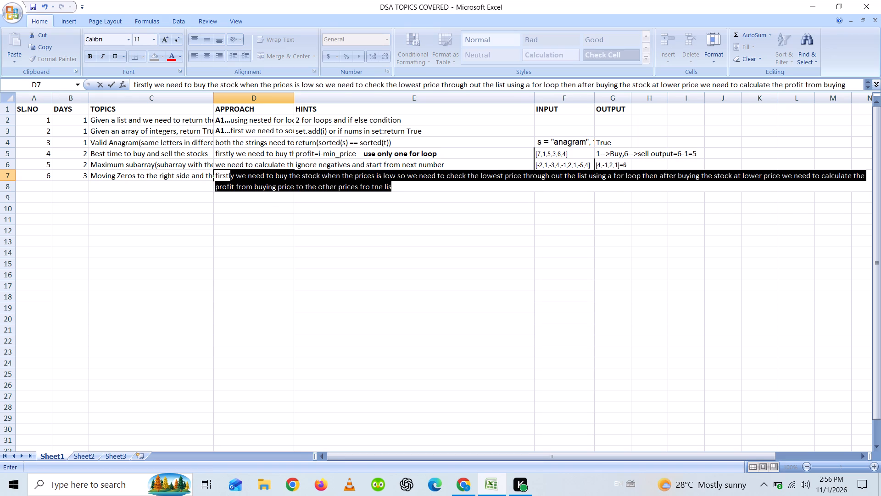
text(ly)
key(space)
text(we)
key(space)
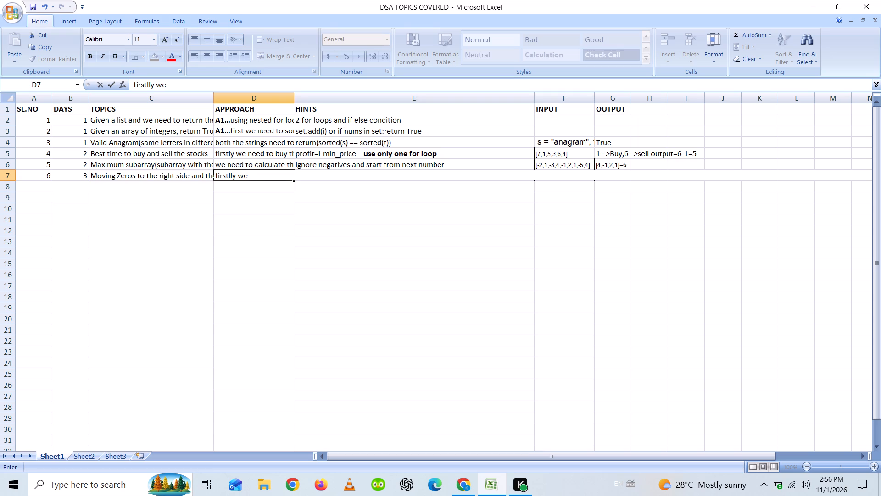
text(che)
key(BackSpace)
key(BackSpace)
key(BackSpace)
text(assign a)
key(space)
text(p va)
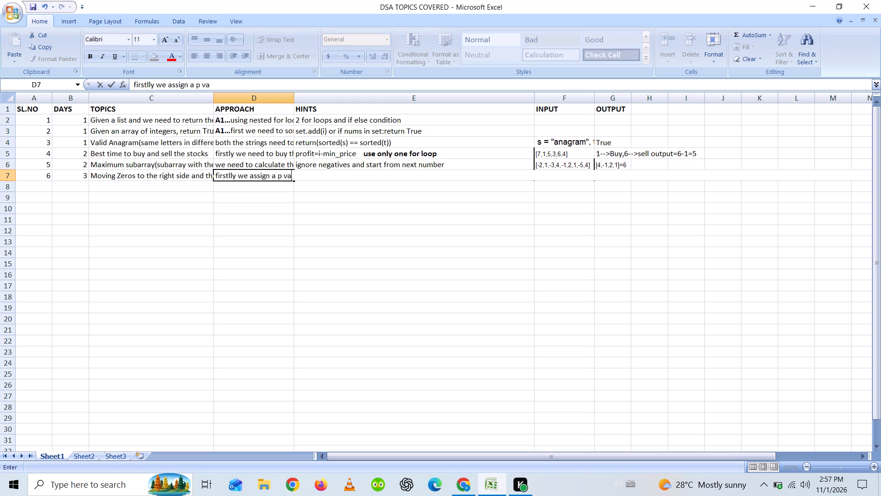
key(BackSpace)
key(BackSpace)
key(BackSpace)
key(BackSpace)
text(variable p then)
key(space)
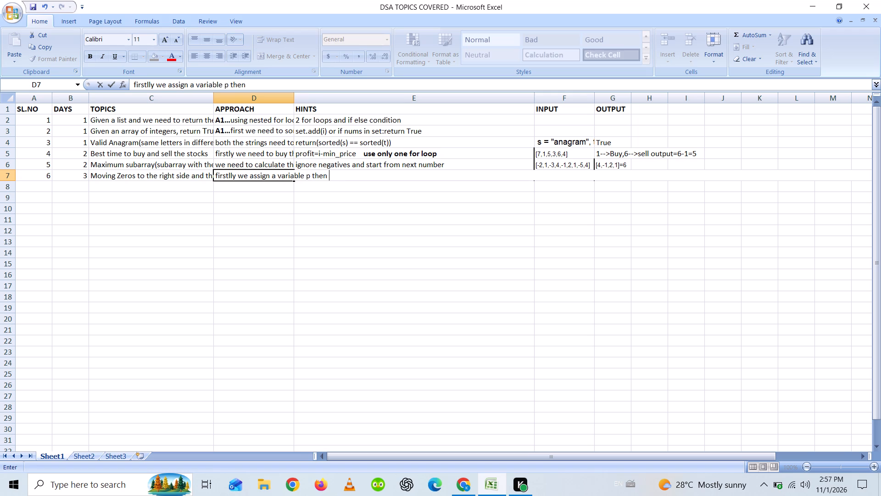
text(we)
key(space)
key(BackSpace)
key(BackSpace)
key(BackSpace)
key(BackSpace)
key(BackSpace)
key(BackSpace)
key(BackSpace)
key(BackSpace)
key(BackSpace)
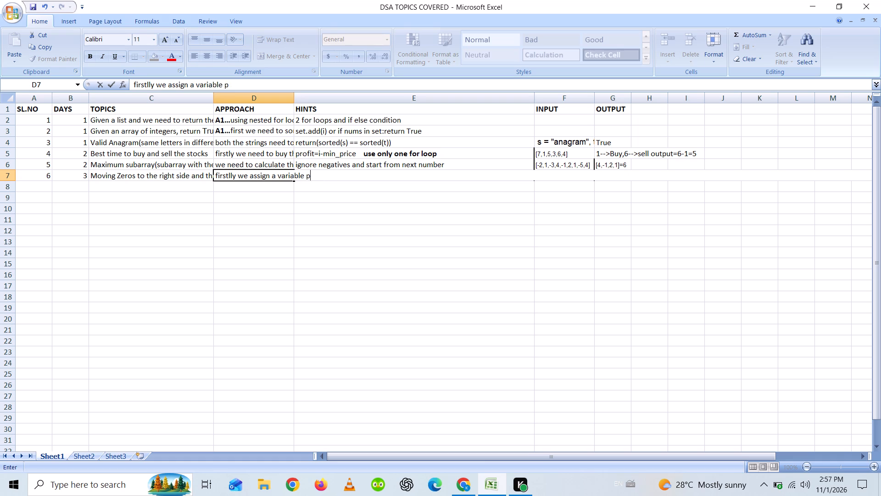
text(=0)
key(space)
Continue the D7 approach text with "and we iterate hthe list usnig for loop".
text(if)
key(space)
key(BackSpace)
key(BackSpace)
key(BackSpace)
text(anf)
key(BackSpace)
text(d we)
key(space)
text(itera)
text(te)
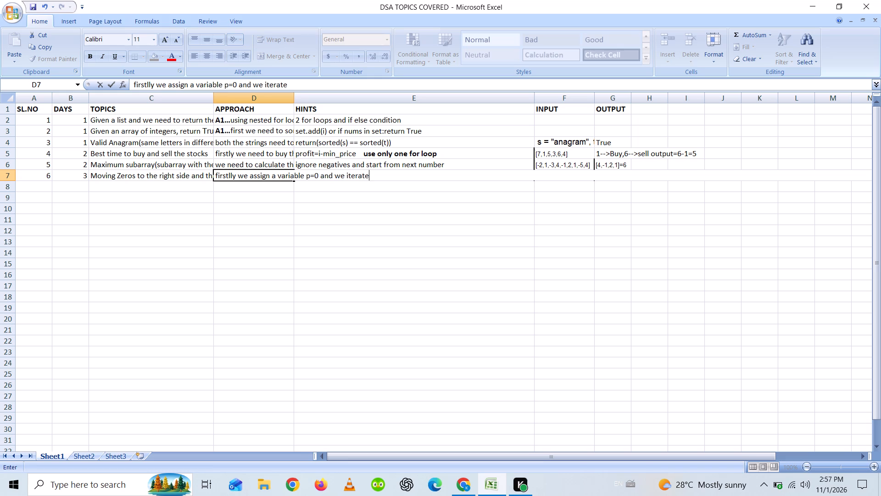
key(space)
text(ht)
key(BackSpace)
text(the lsit)
key(space)
key(BackSpace)
key(BackSpace)
key(BackSpace)
key(BackSpace)
text(ist)
key(space)
text(usnig for loop)
key(space)
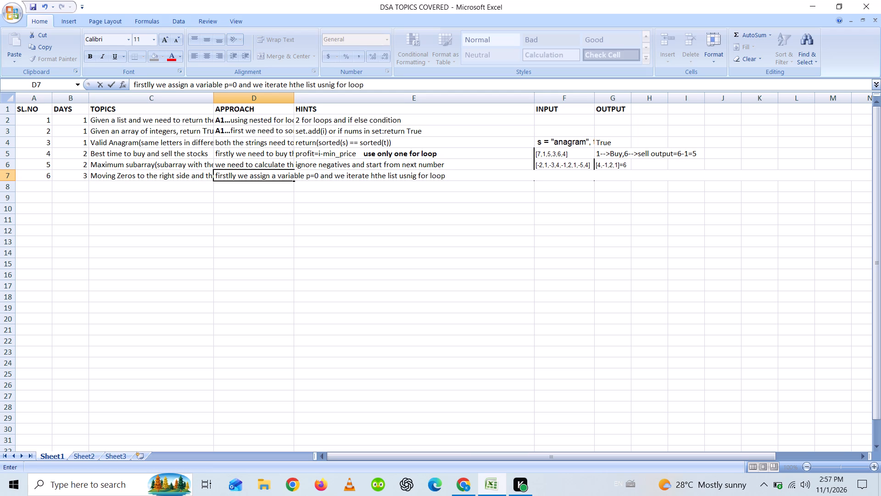
Add "and check if the number isnot zero" to the D7 approach text and commit the cell.
text(and ches)
key(BackSpace)
text(ck if the number isnot)
key(space)
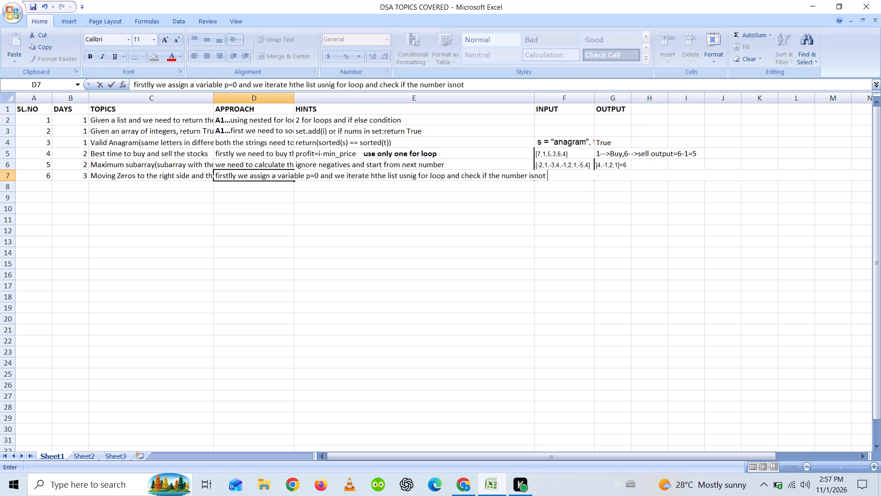
text(ze)
text(ro)
key(space)
key(Left)
key(Left)
key(Left)
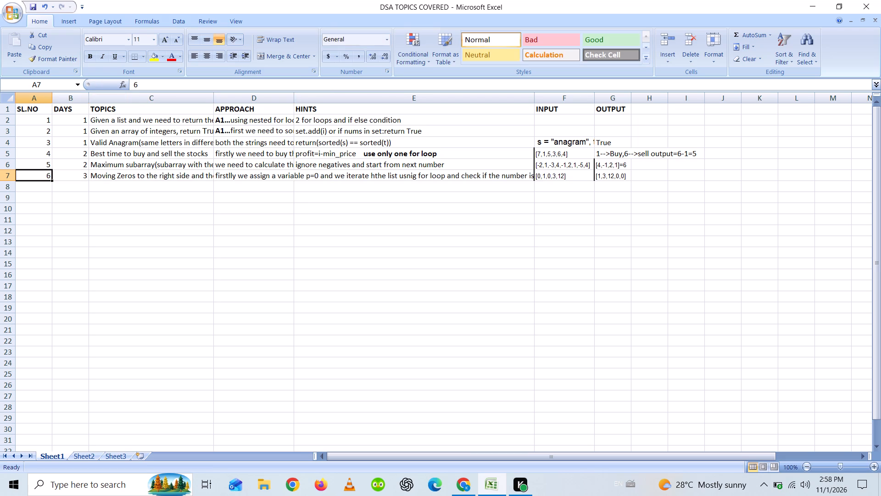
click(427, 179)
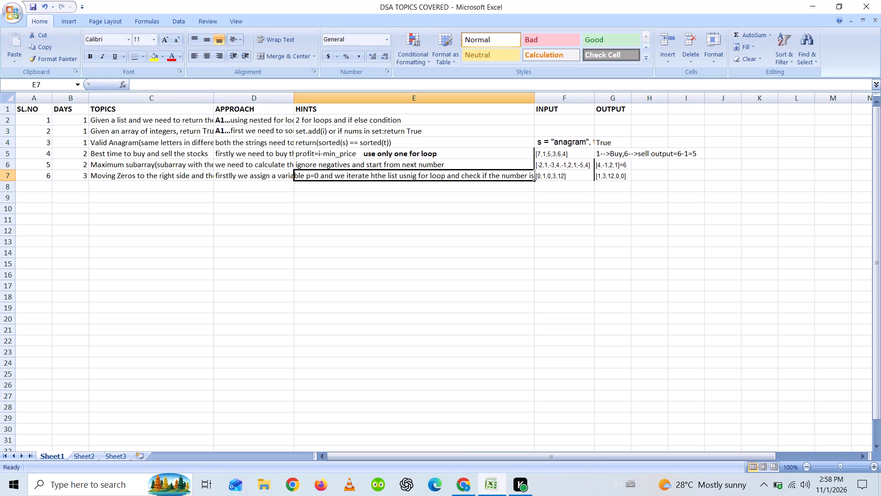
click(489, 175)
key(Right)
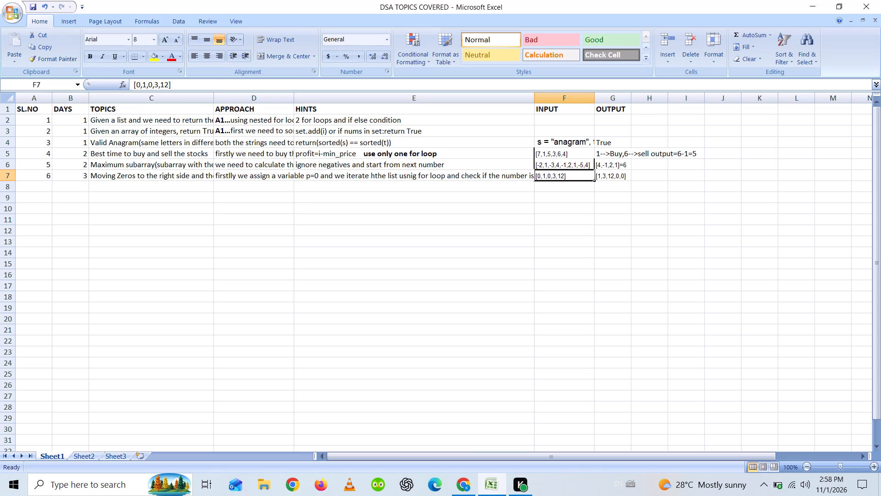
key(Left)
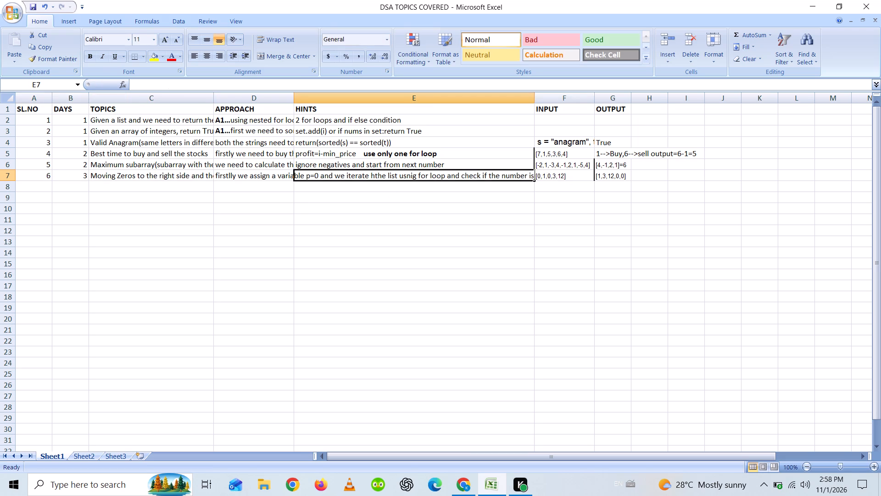
Append "if yes we assign nums[p]=nums[i]" to the end of the Move Zeroes approach text in cell D7.
click(278, 175)
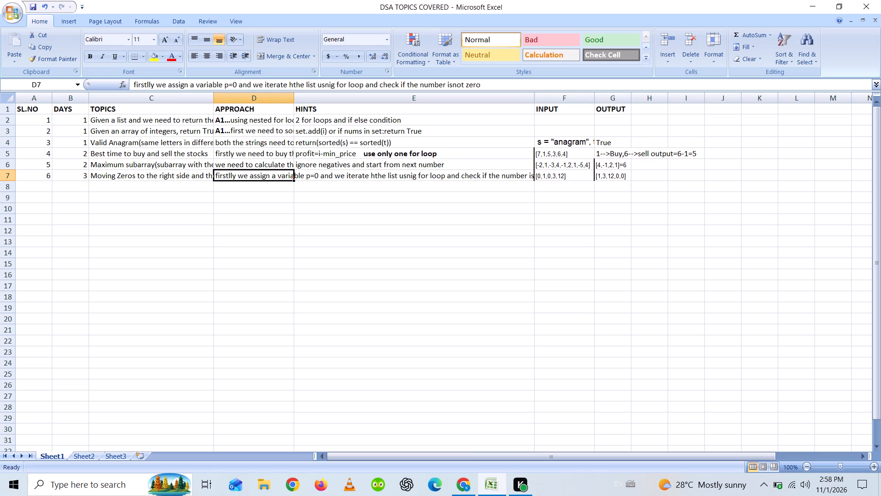
click(493, 82)
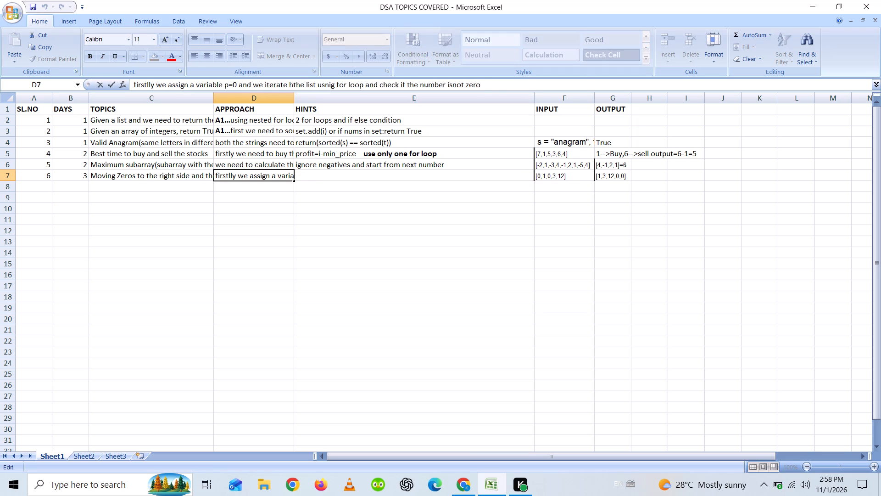
text(if yes)
key(space)
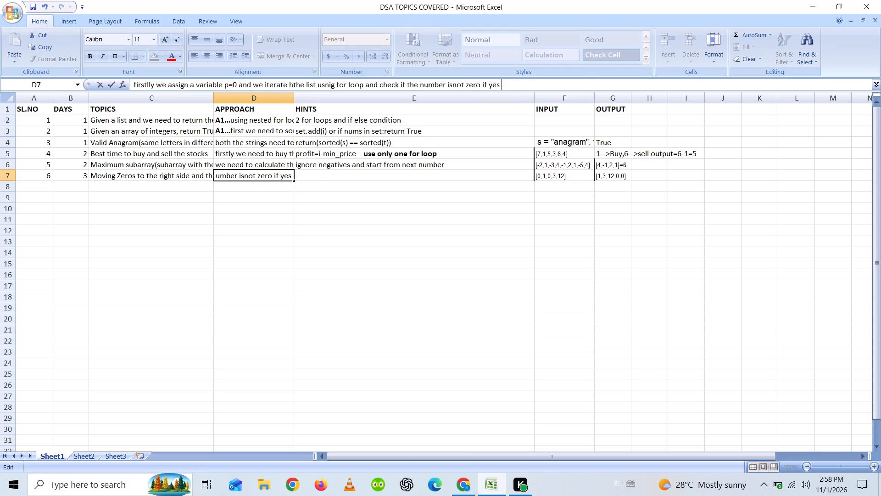
text(we)
key(space)
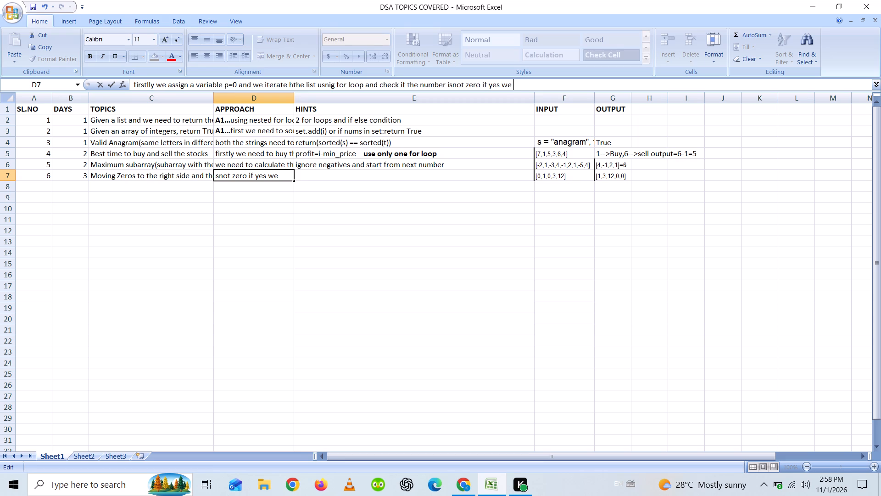
text(assign)
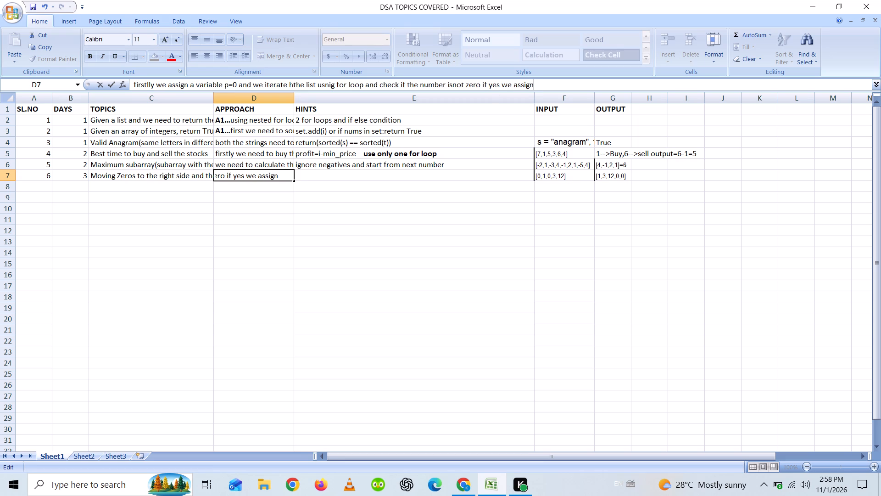
key(space)
text(nums)
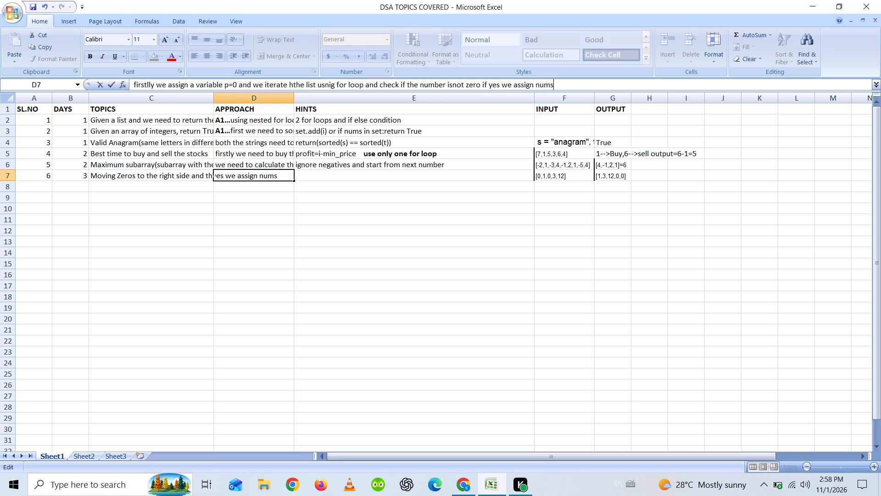
text([p)
key(bracketleft)
key(BackSpace)
text(]=)
text(nums[)
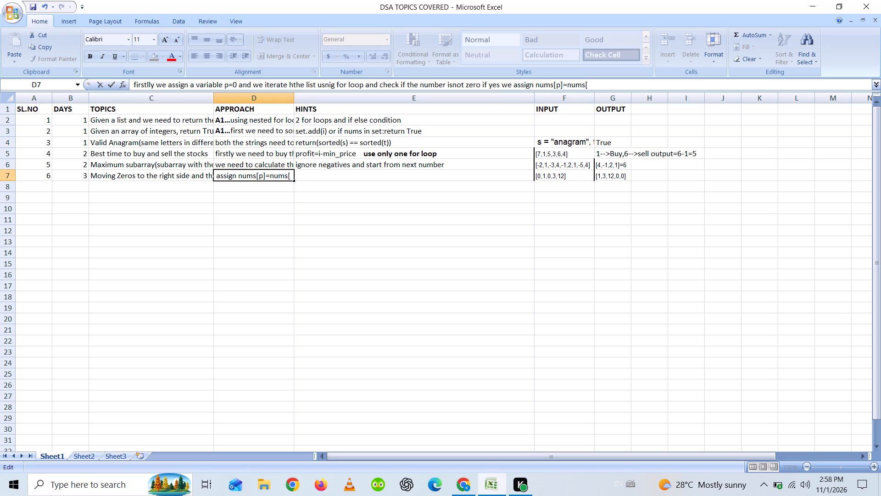
key(i)
key(bracketright)
key(space)
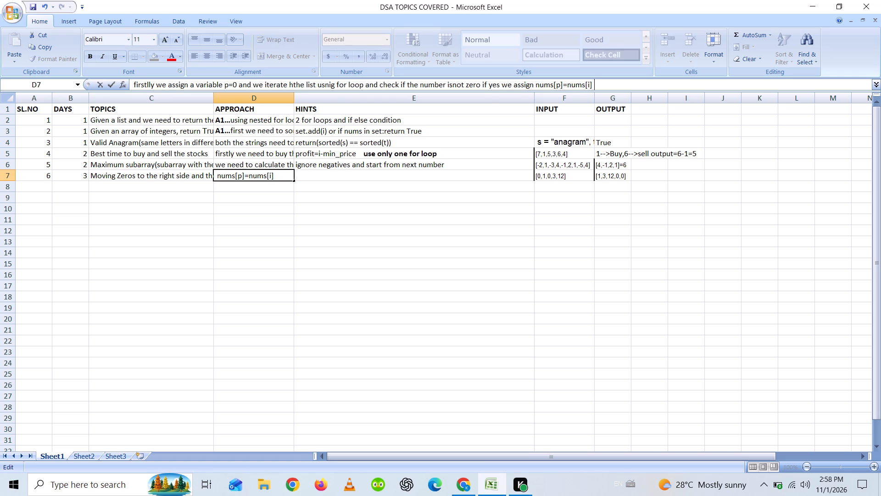
Continue the D7 approach text with "and increment the p".
text(and)
key(space)
text(increment the)
key(space)
text(p)
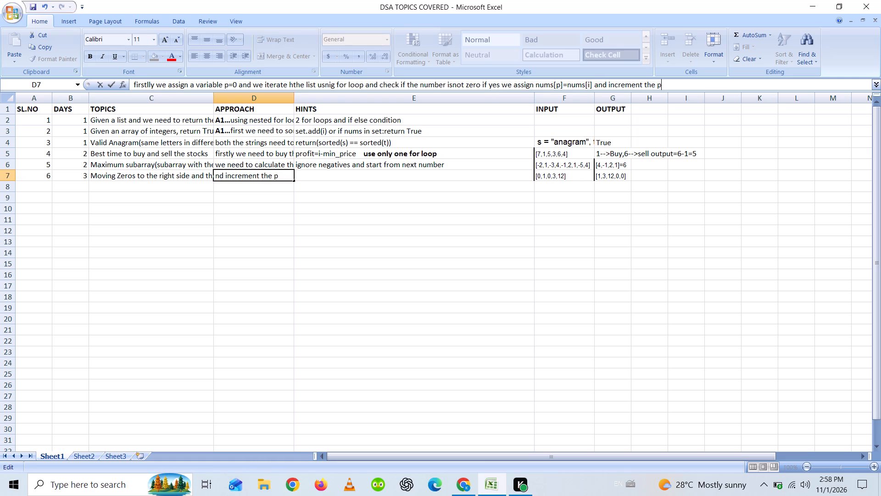
Add "if i==0 just ignore" to the D7 approach text.
key(space)
text(if)
key(space)
key(i)
text(==o)
key(BackSpace)
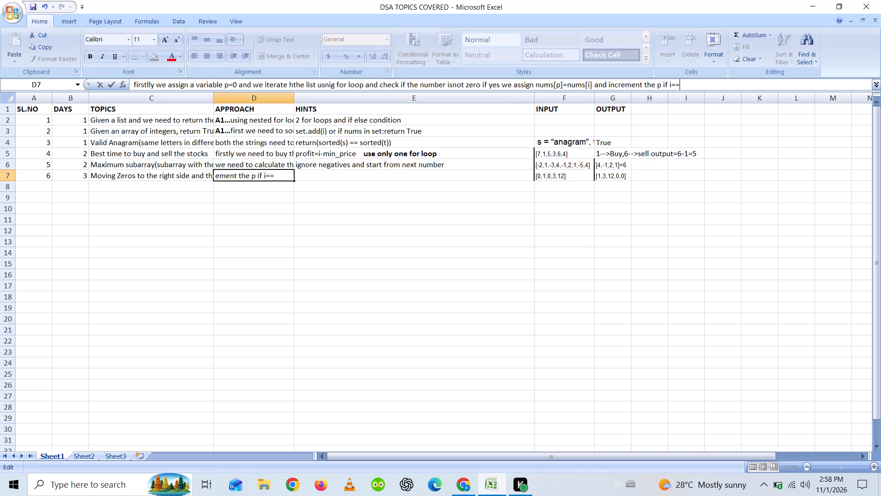
text(0)
key(space)
text(just ignore)
key(space)
key(space)
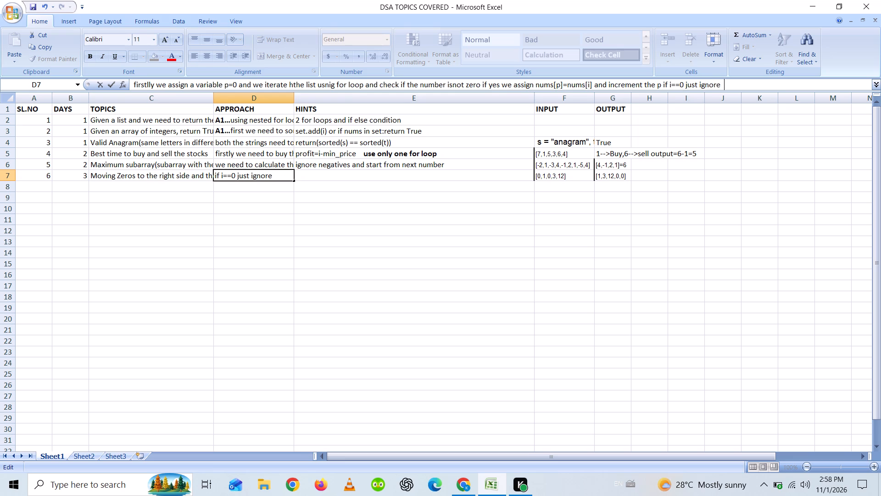
Finish the D7 approach text with "then we change all the lasted elements into zero from p to len(nums)".
text(then)
key(space)
text(we change all the lasted elemen)
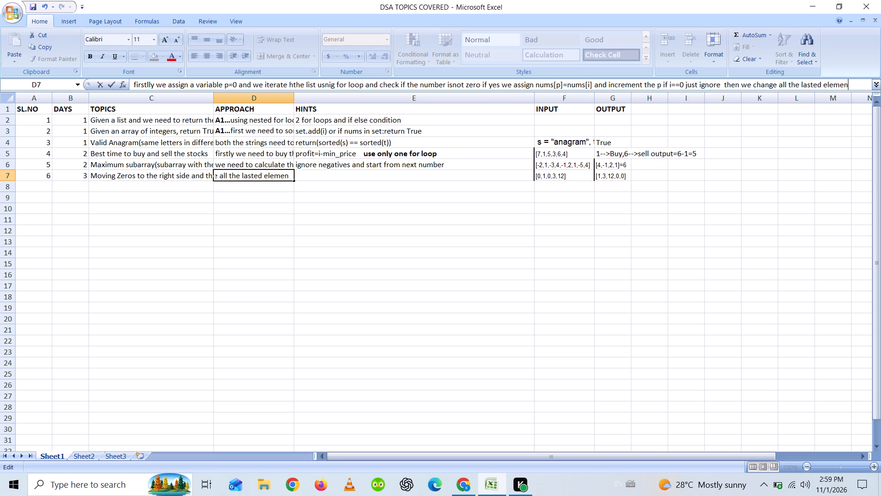
text(ts into)
key(space)
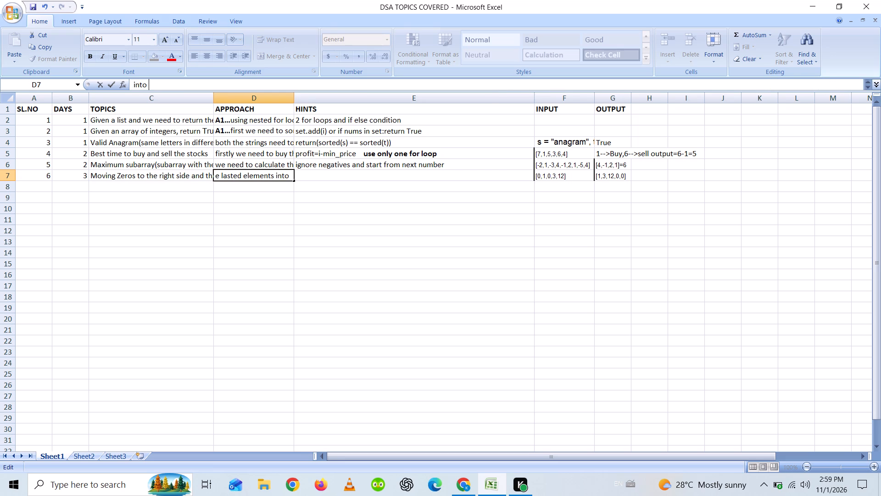
text(zero from)
key(space)
text(p to lrn)
key(space)
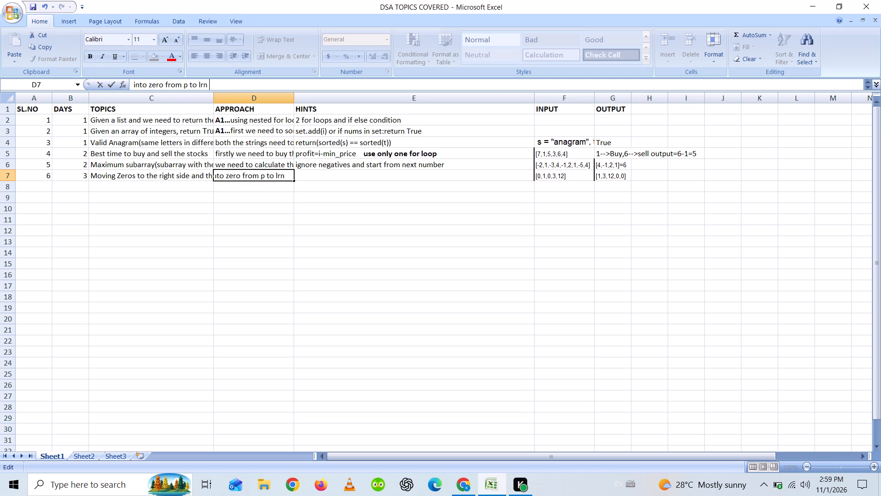
key(BackSpace)
key(shift+parenleft)
key(BackSpace)
key(BackSpace)
key(BackSpace)
text(en)
key(space)
key(BackSpace)
key(shift+parenleft)
text(nums))
key(space)
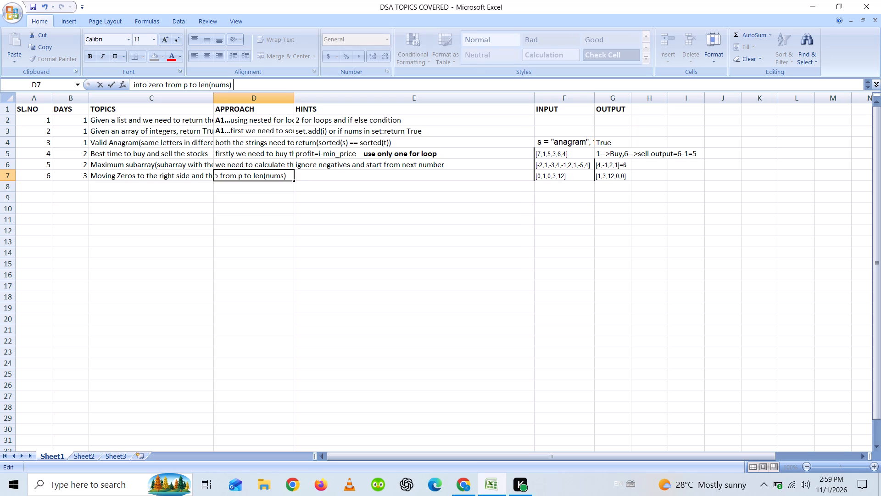
Enter the hint "for i in range(p,len(nums))" for Move Zeroes in cell E7 and commit it.
click(373, 178)
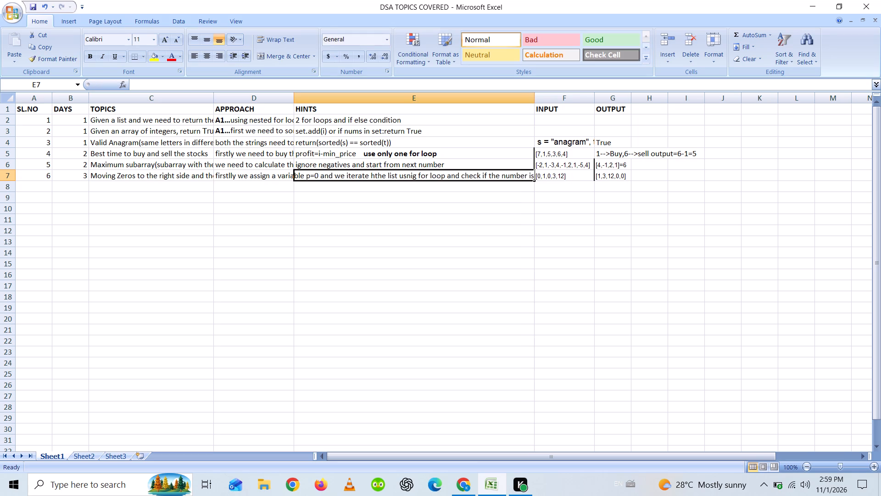
text(for i in range()
text(p,)
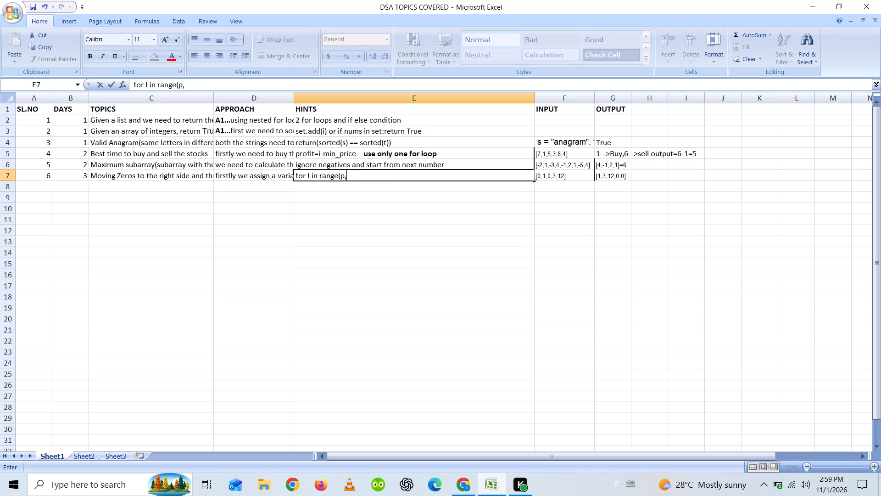
text(len(nums)))
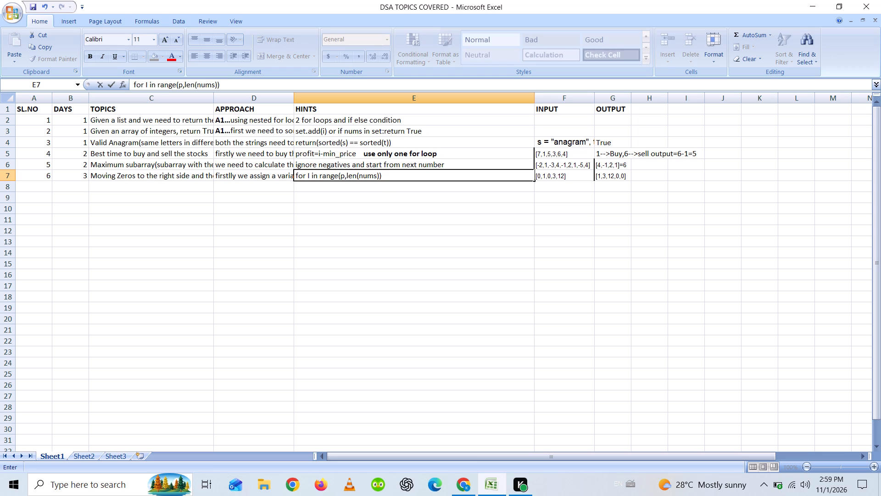
click(571, 215)
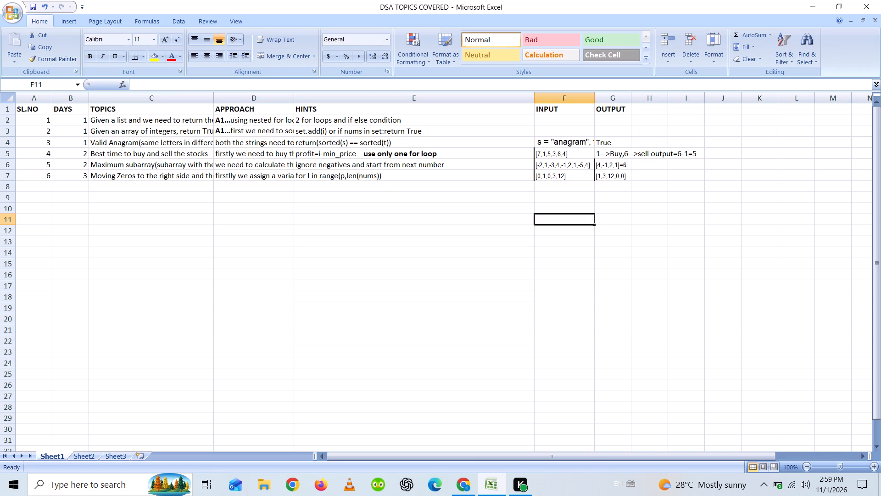
Start the row 8 entry with serial number 7 in A8 and day 3 in B8.
click(43, 186)
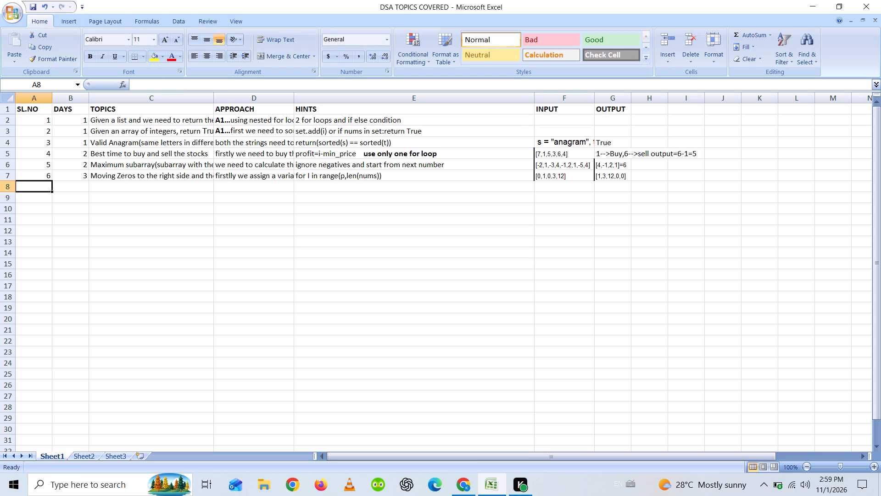
click(423, 189)
click(30, 189)
key(7)
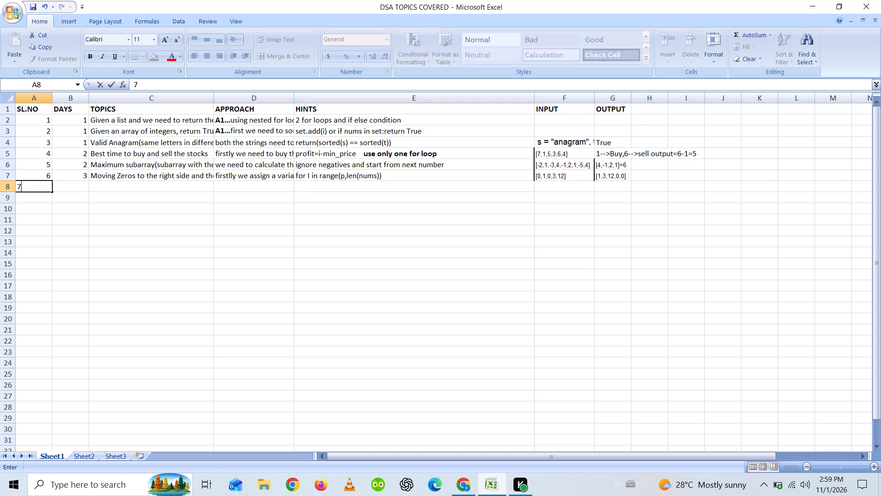
click(76, 192)
click(78, 190)
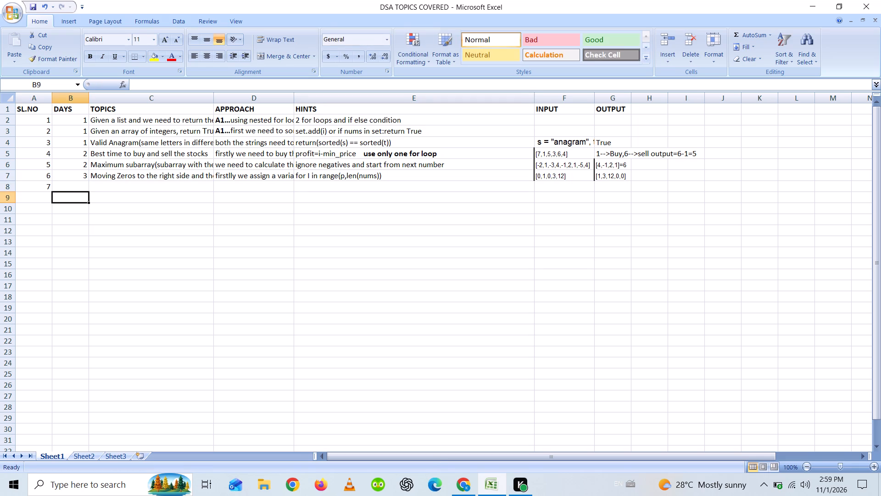
click(83, 185)
key(3)
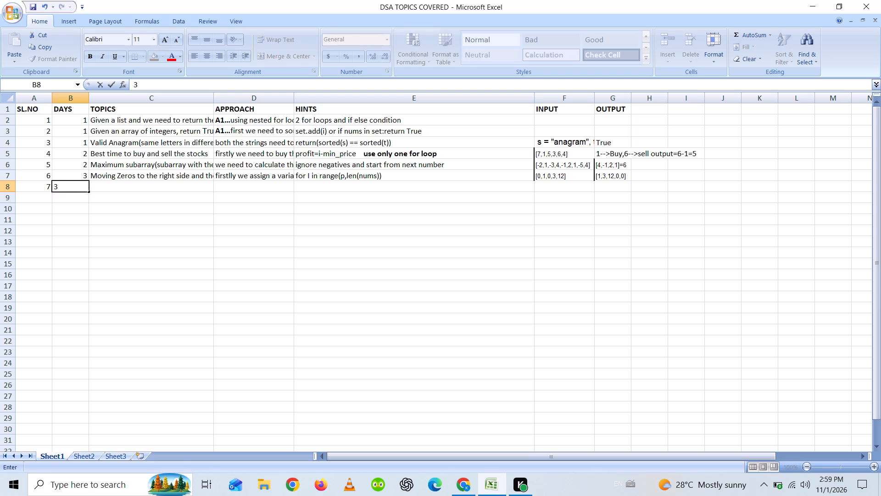
click(171, 189)
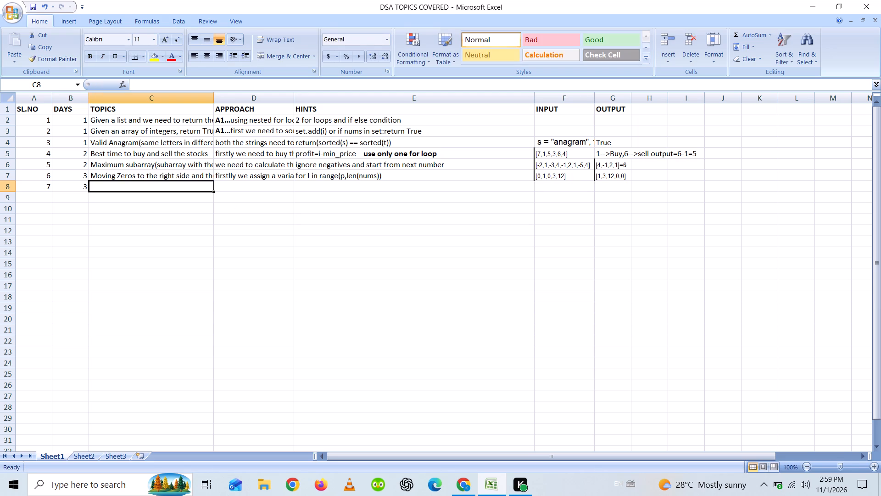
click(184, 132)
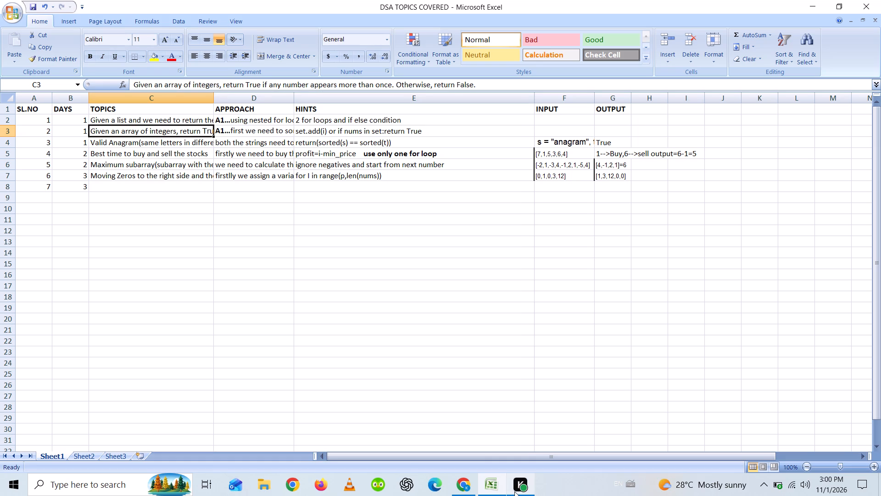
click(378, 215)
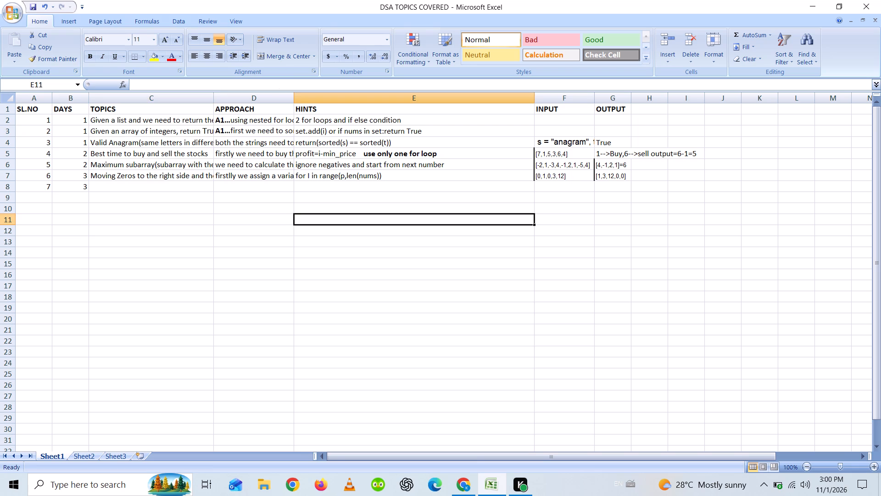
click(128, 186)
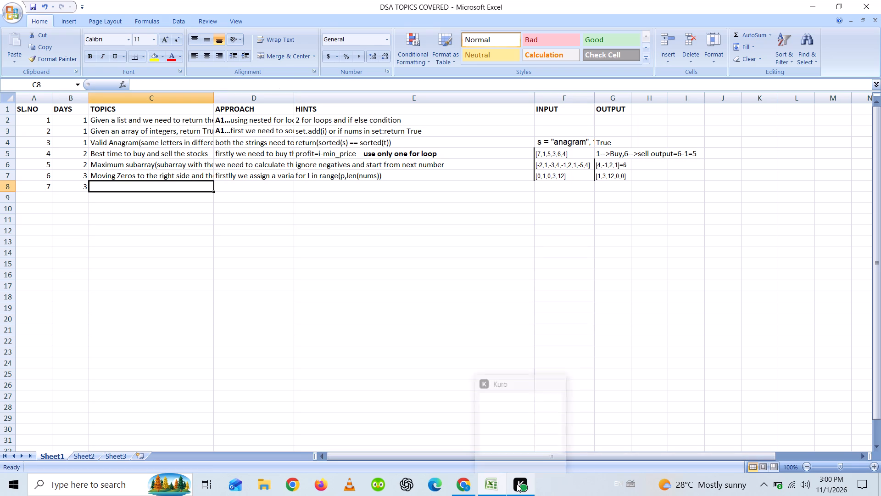
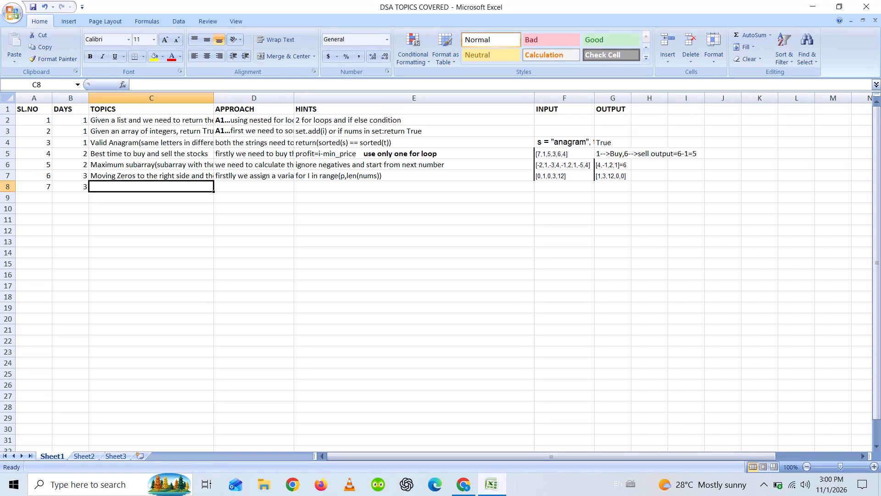
Save the workbook.
key(ctrl+s)
key(ctrl+s)
key(ctrl+s)
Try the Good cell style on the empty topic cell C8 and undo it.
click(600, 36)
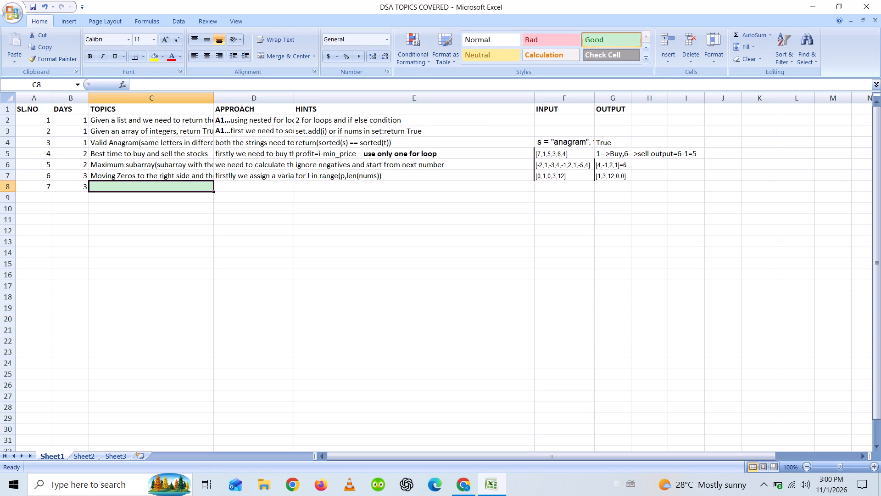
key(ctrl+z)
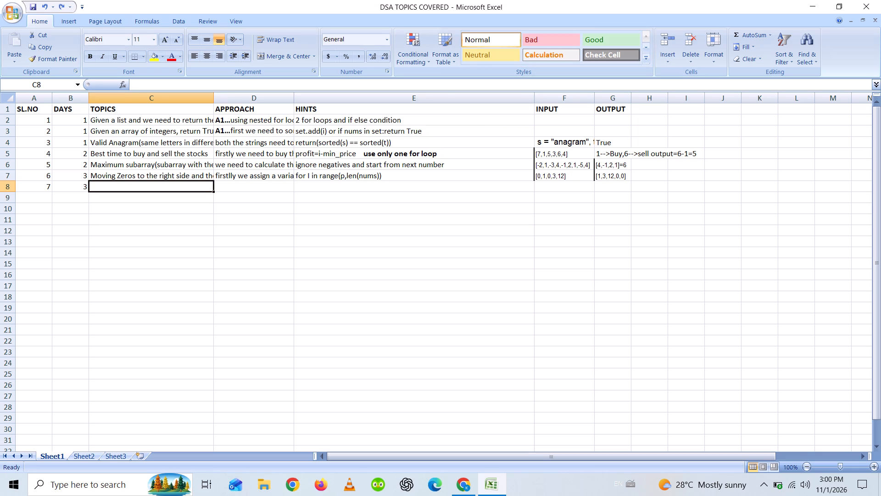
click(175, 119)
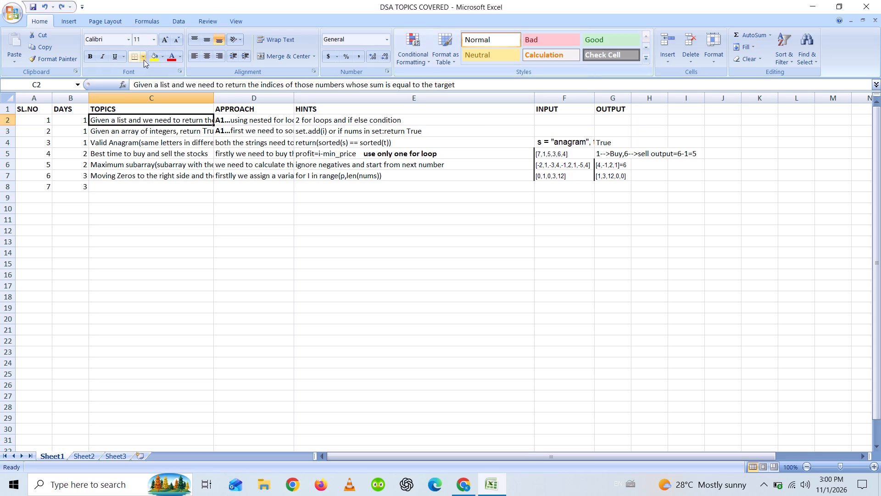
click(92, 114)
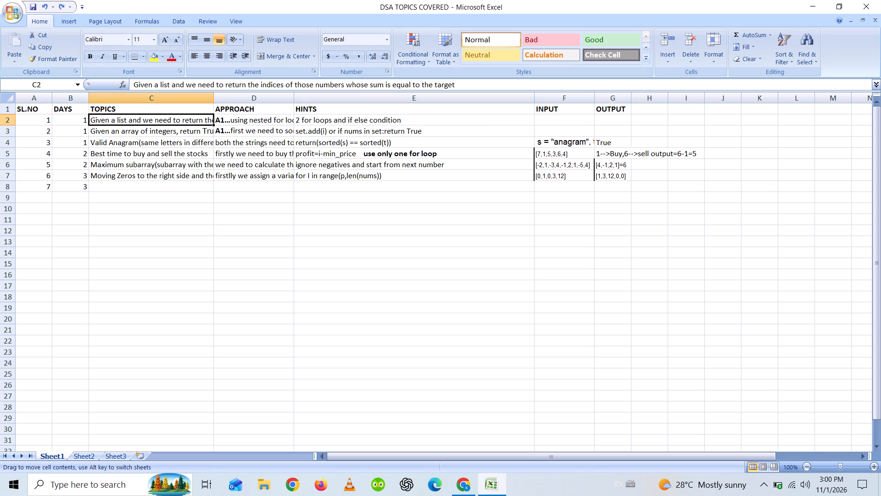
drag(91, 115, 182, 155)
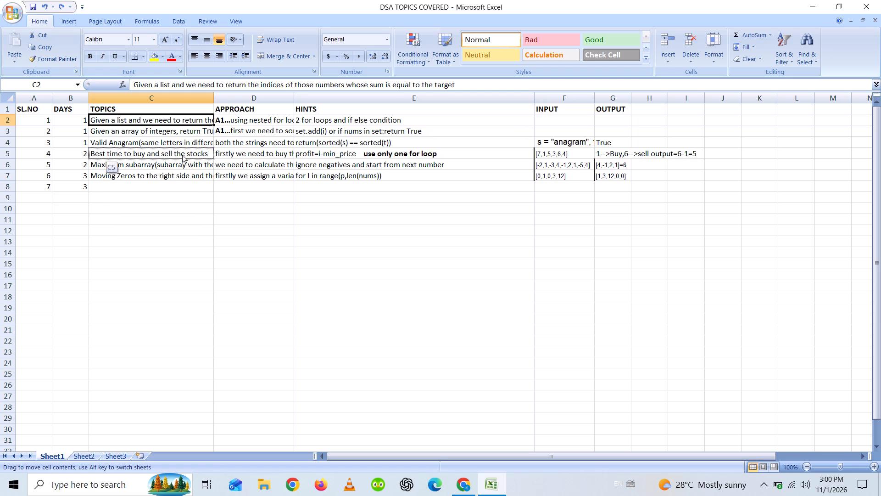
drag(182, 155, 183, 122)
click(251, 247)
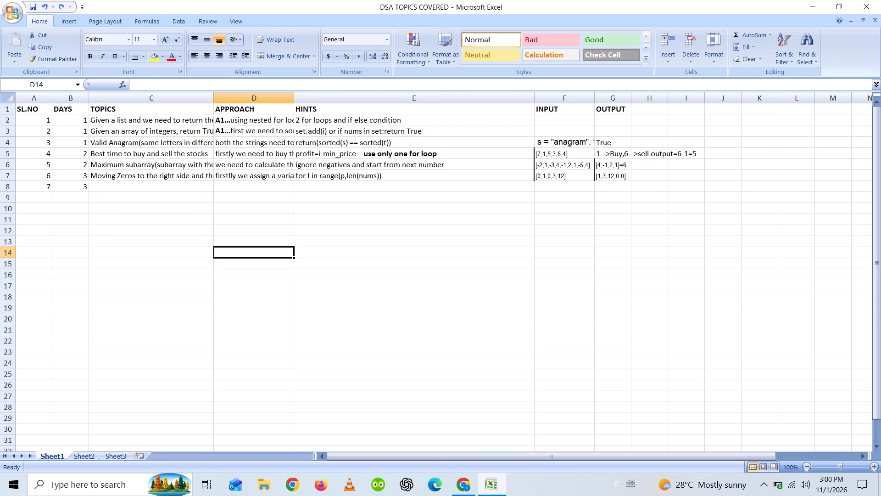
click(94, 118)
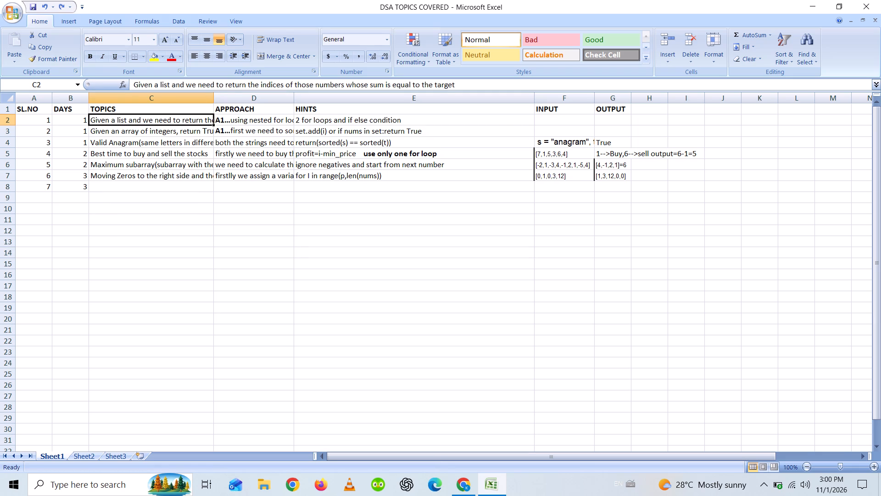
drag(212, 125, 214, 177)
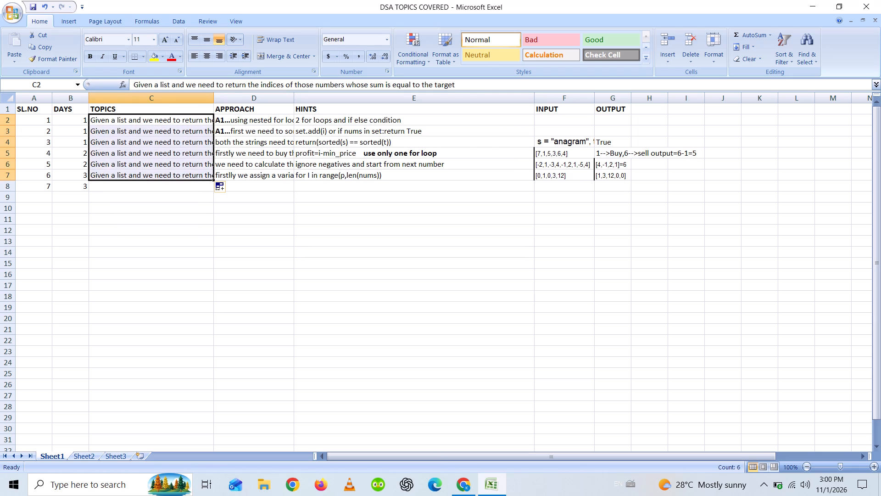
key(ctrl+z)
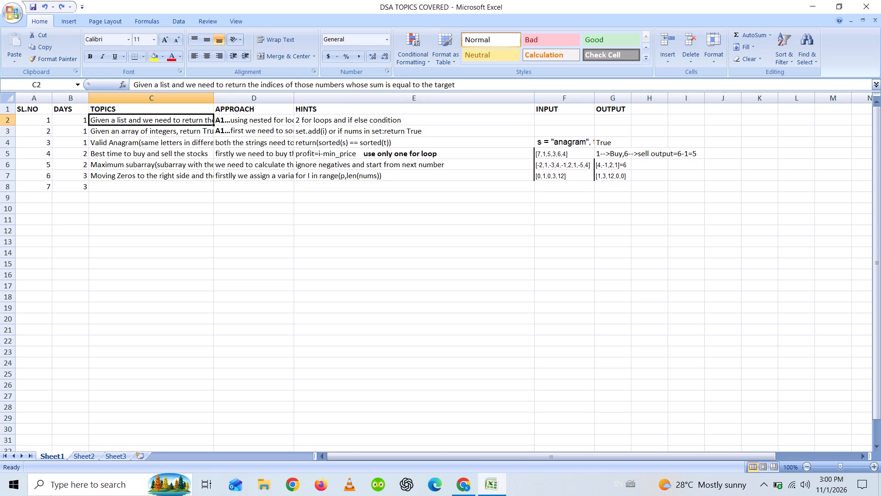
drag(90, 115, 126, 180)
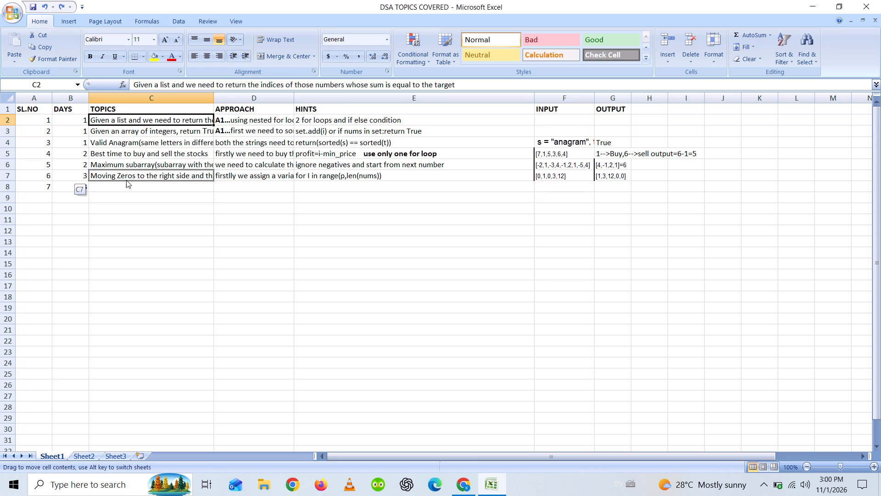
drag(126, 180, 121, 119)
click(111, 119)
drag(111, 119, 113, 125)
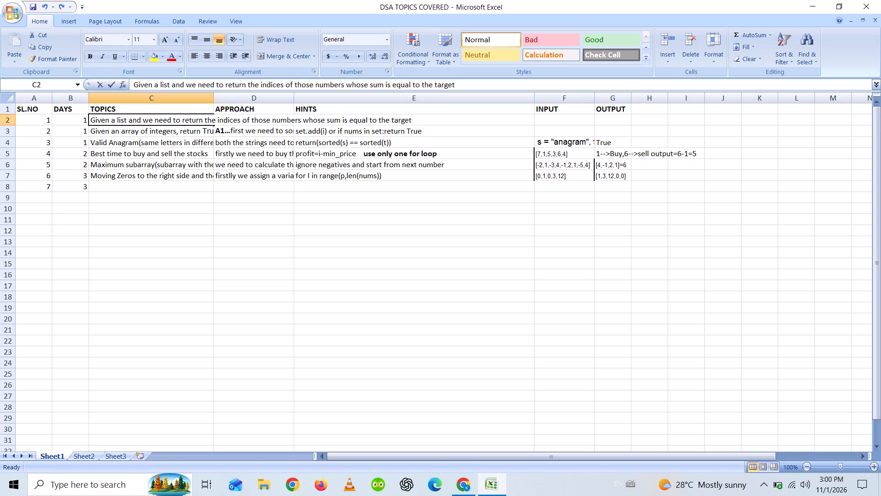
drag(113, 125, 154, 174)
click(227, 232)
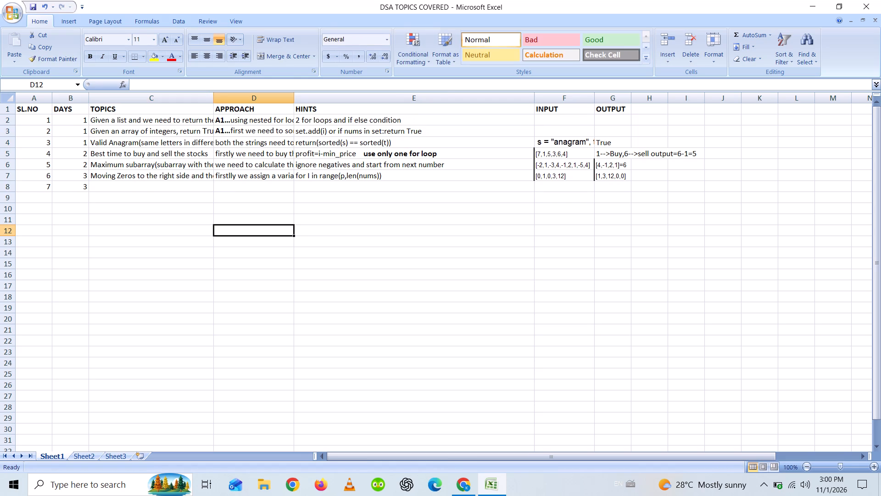
Apply the Good cell style to the topics in C2, C3 and C4, one cell at a time.
click(139, 121)
click(594, 36)
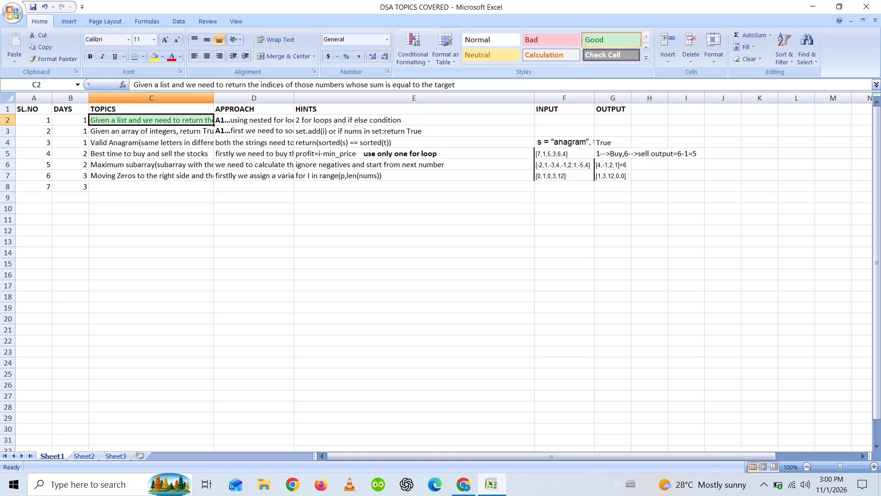
click(168, 135)
click(618, 36)
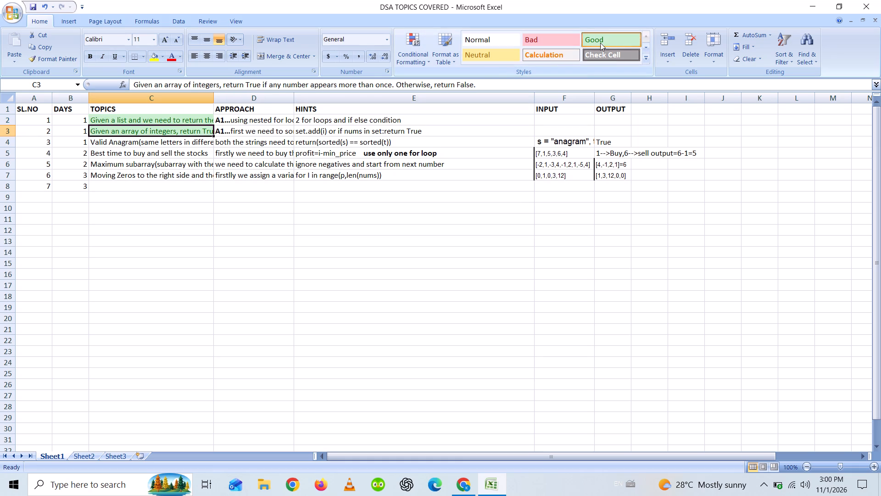
key(Down)
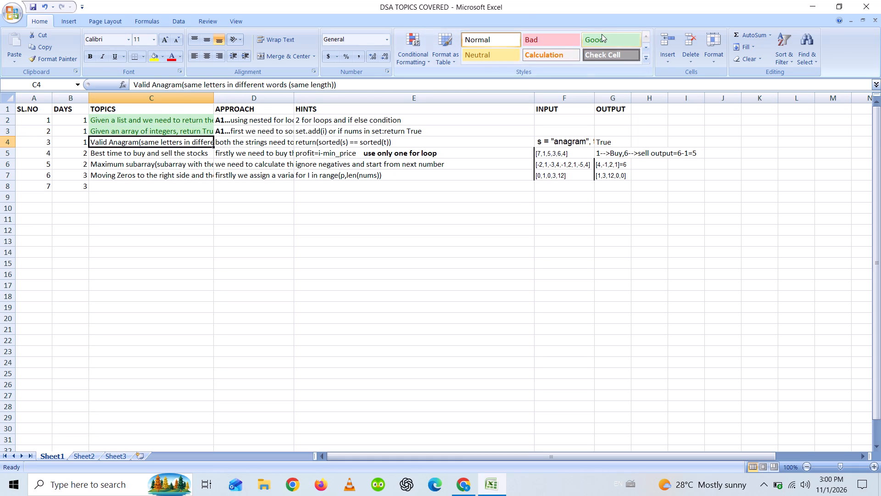
click(602, 34)
Apply the Good cell style to the remaining filled topic cells C5, C6 and C7.
key(Down)
click(602, 34)
key(Down)
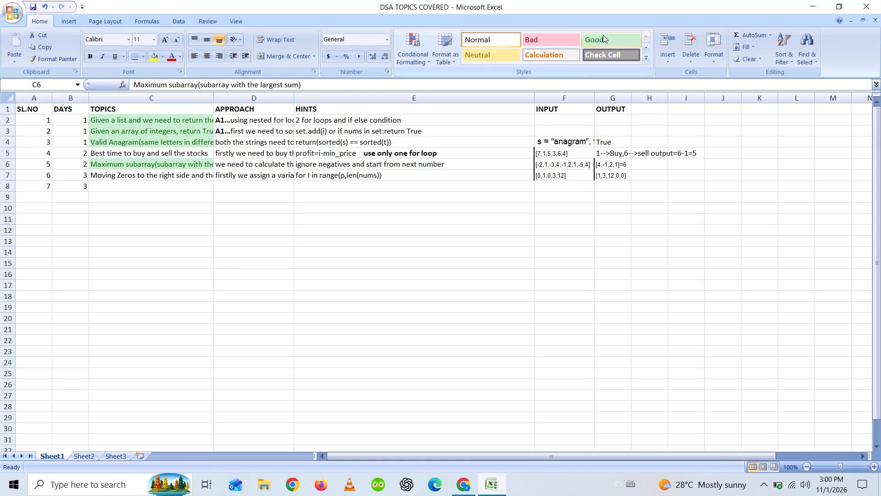
key(Up)
click(604, 32)
click(603, 39)
key(Down)
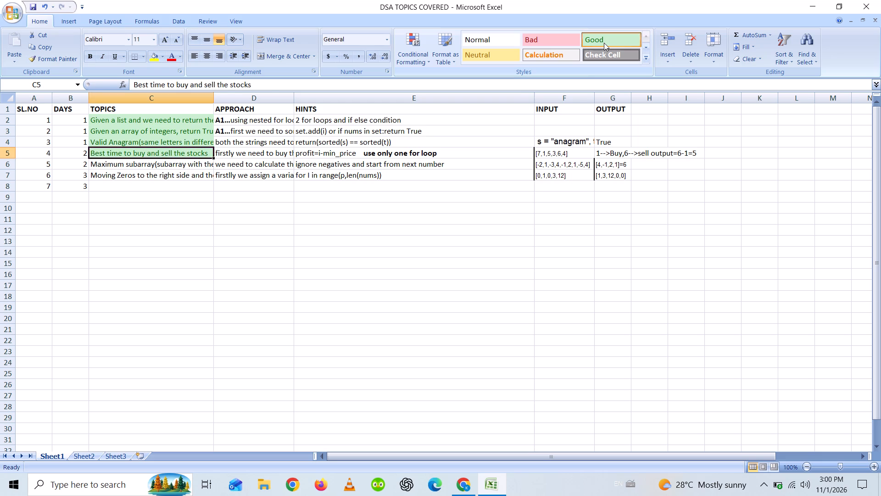
click(604, 43)
key(Down)
triple_click(604, 43)
key(Down)
click(604, 43)
drag(604, 43, 576, 120)
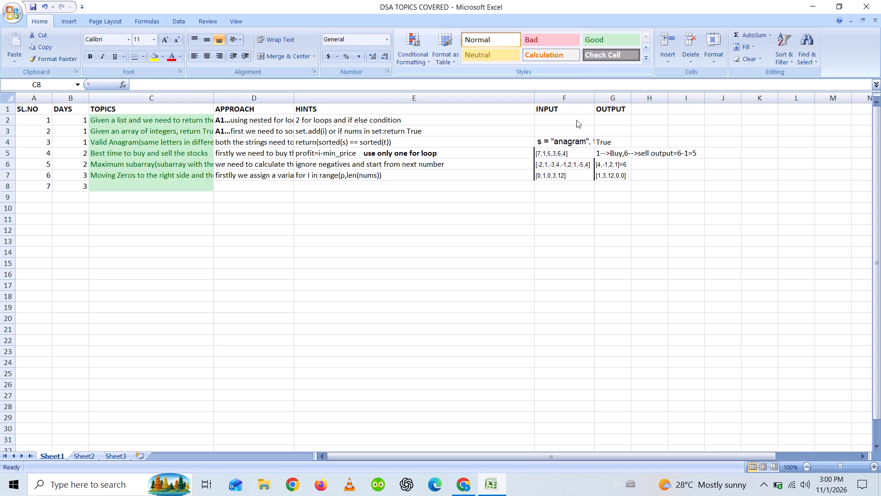
drag(576, 120, 317, 258)
click(368, 247)
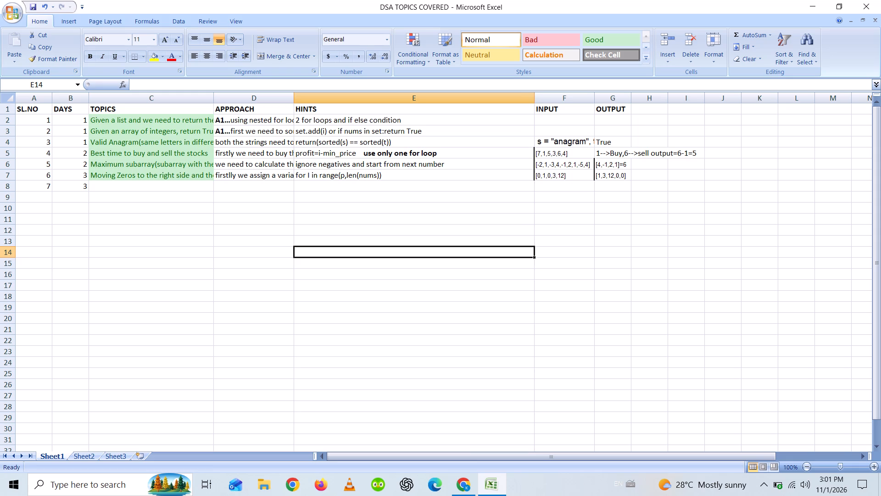
Insert an empty column between the SL.NO and DAYS columns.
click(90, 95)
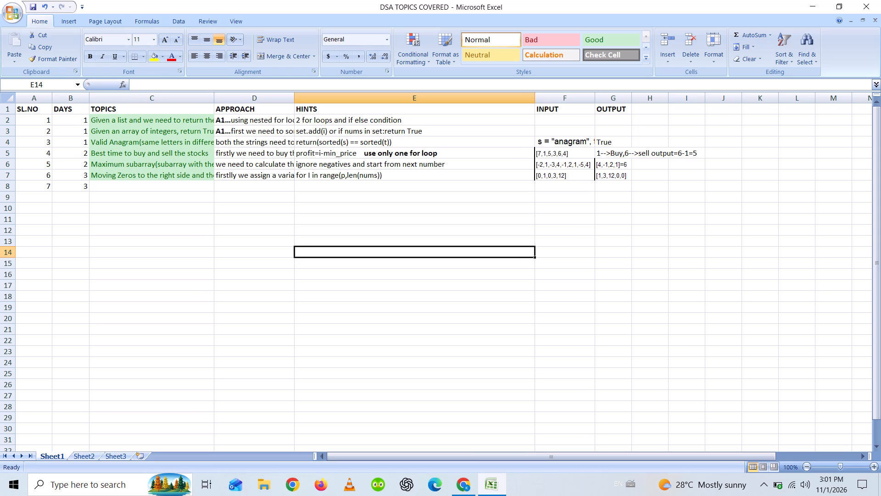
click(88, 97)
right_click(89, 96)
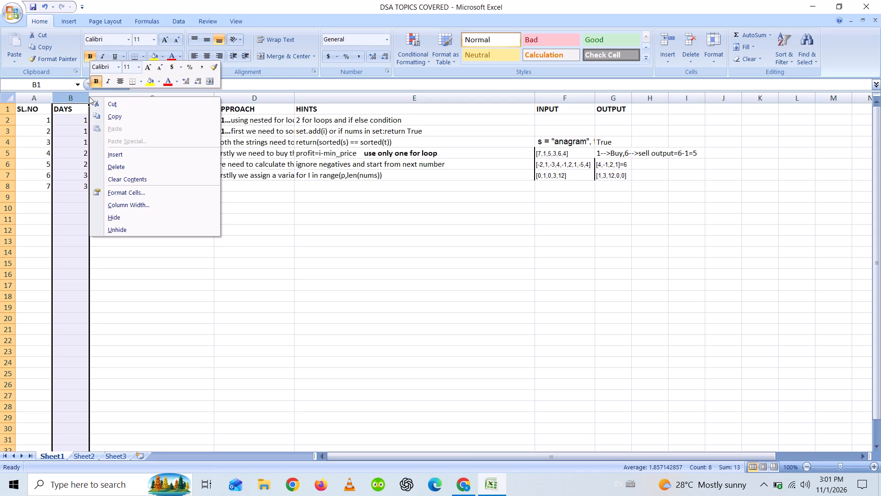
click(129, 159)
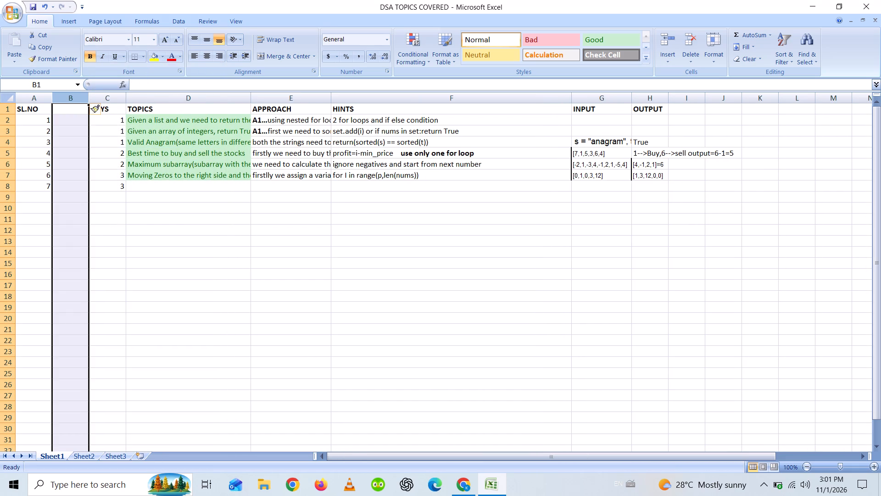
click(250, 250)
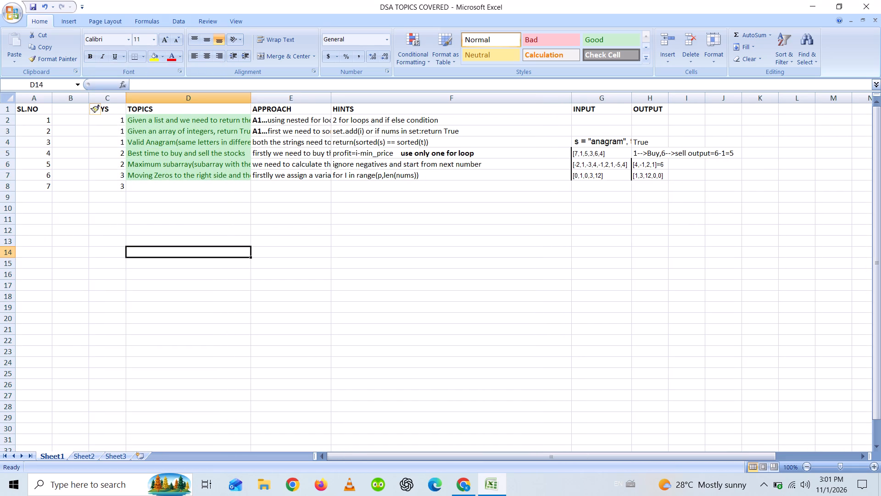
Move the TOPICS header from D1 to the new column's header cell B1.
click(79, 109)
click(161, 107)
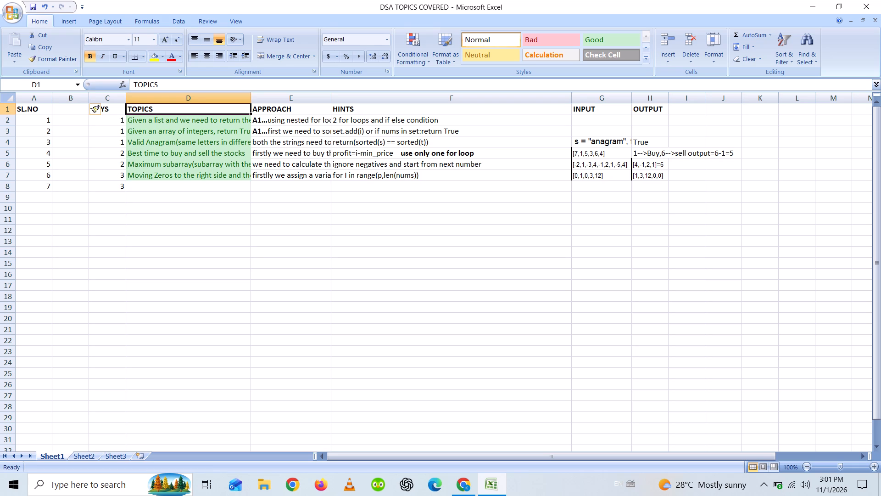
click(158, 111)
click(150, 109)
key(ctrl+x)
key(ctrl+x)
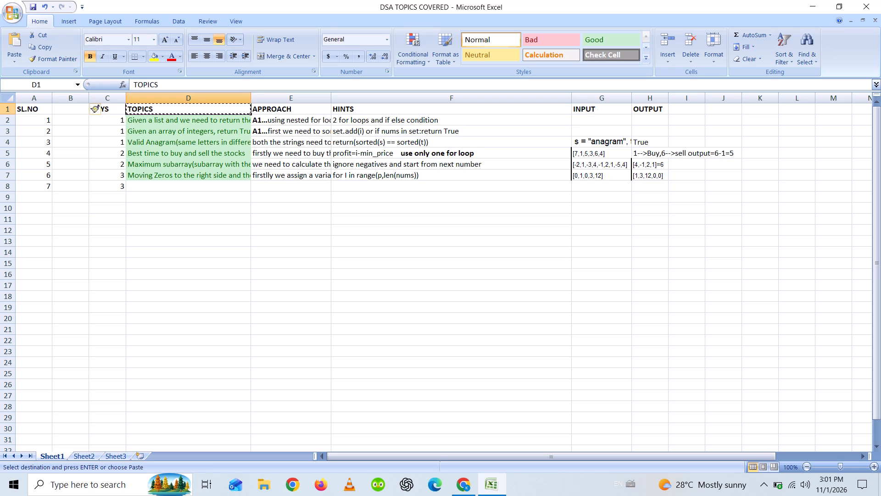
click(78, 109)
key(ctrl+v)
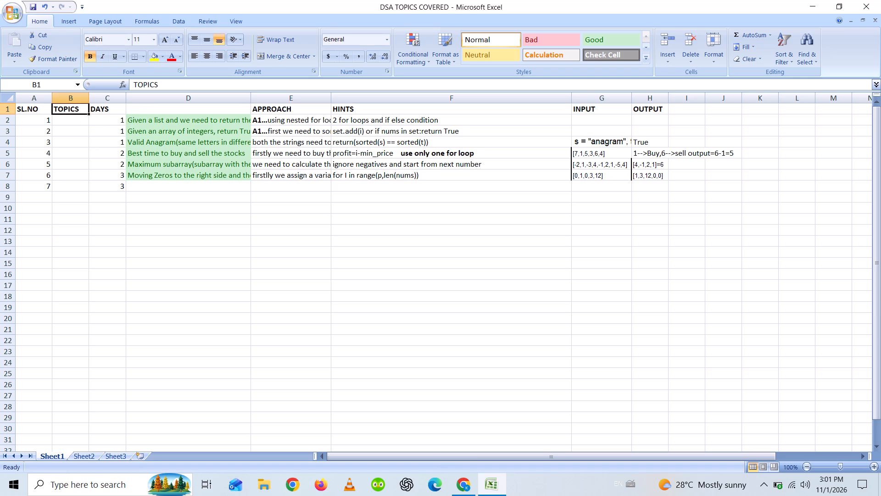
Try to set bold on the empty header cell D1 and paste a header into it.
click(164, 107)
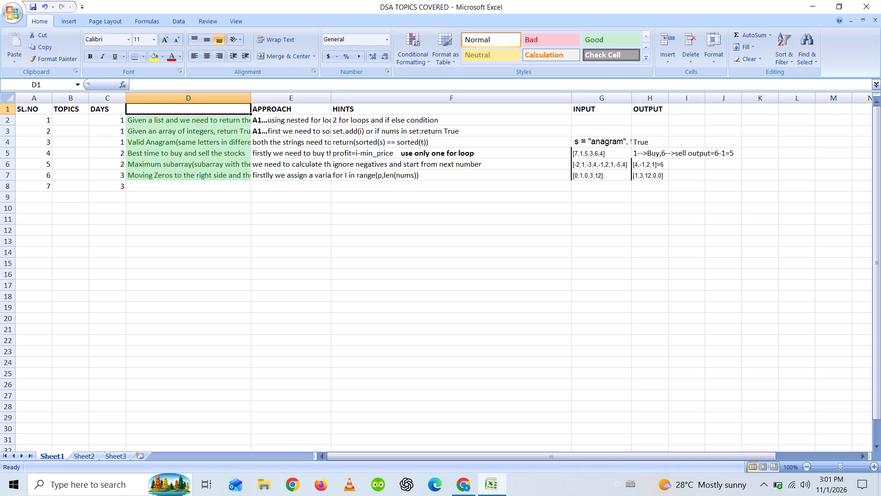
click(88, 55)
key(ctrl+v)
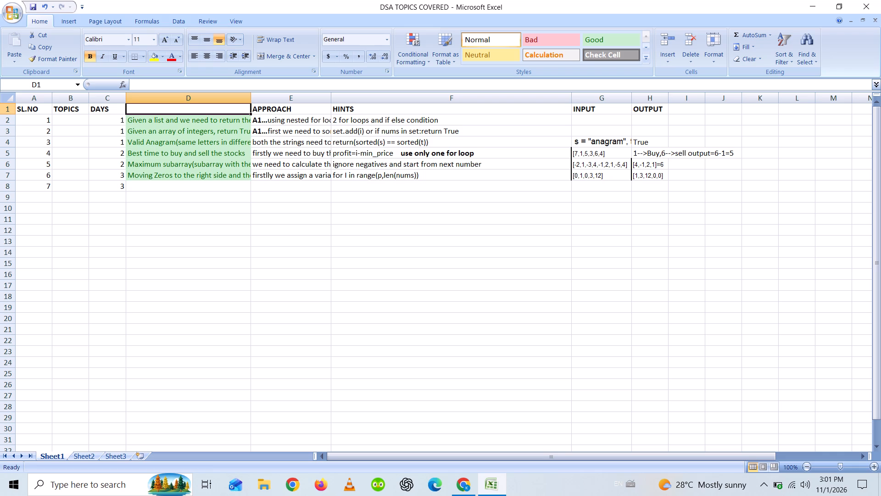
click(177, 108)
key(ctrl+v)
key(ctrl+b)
Enter the bold header QUESTION in cell D1 above the problem descriptions.
key(shift+q)
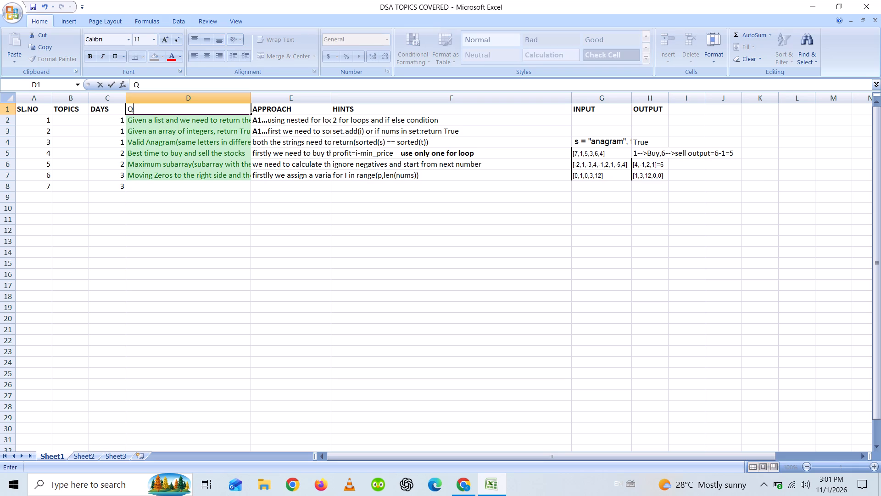
key(BackSpace)
key(shift+q)
key(ctrl+b)
text(UESTION)
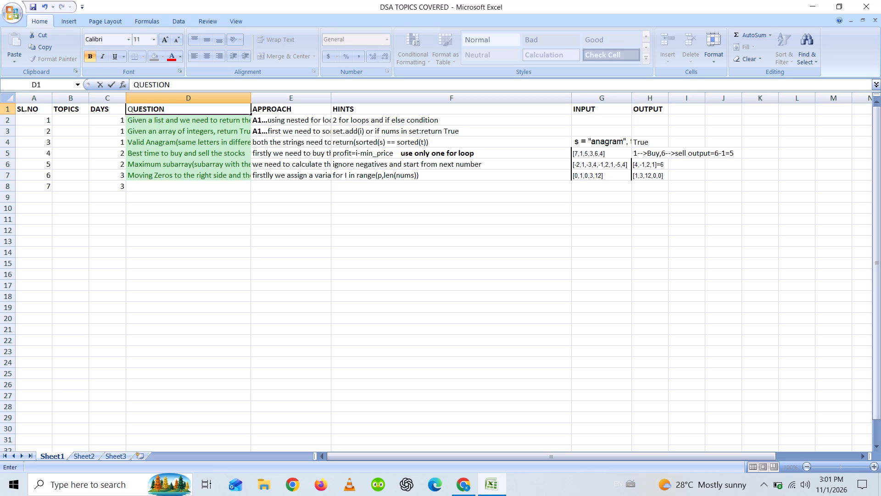
click(130, 110)
click(131, 107)
key(BackSpace)
key(q)
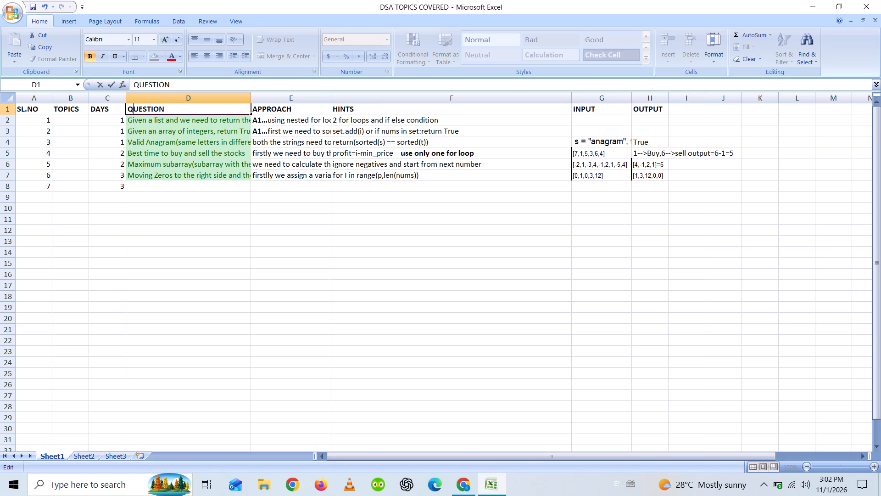
click(169, 198)
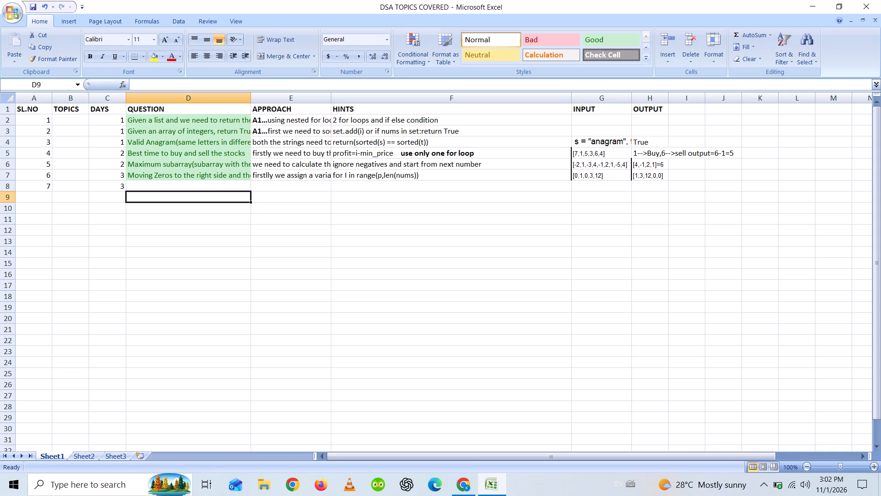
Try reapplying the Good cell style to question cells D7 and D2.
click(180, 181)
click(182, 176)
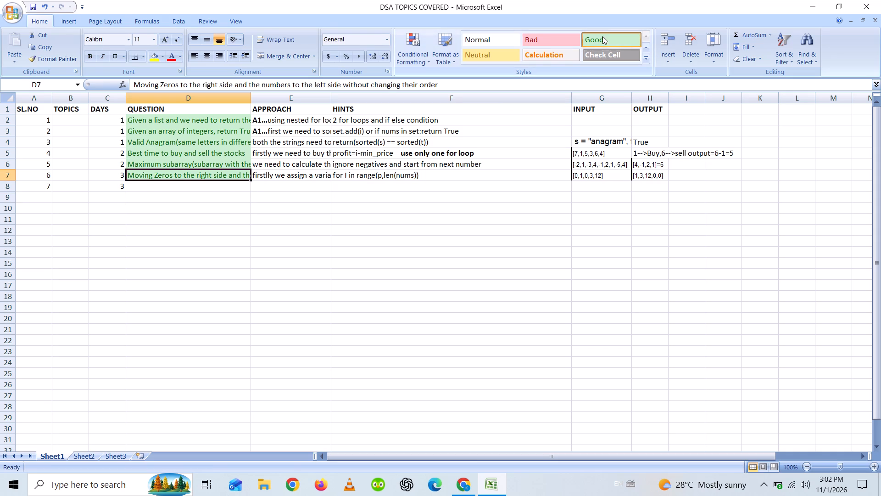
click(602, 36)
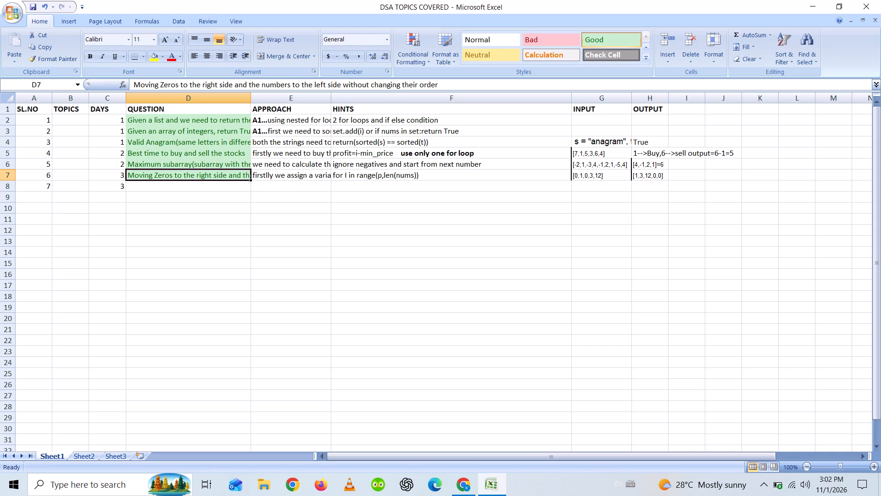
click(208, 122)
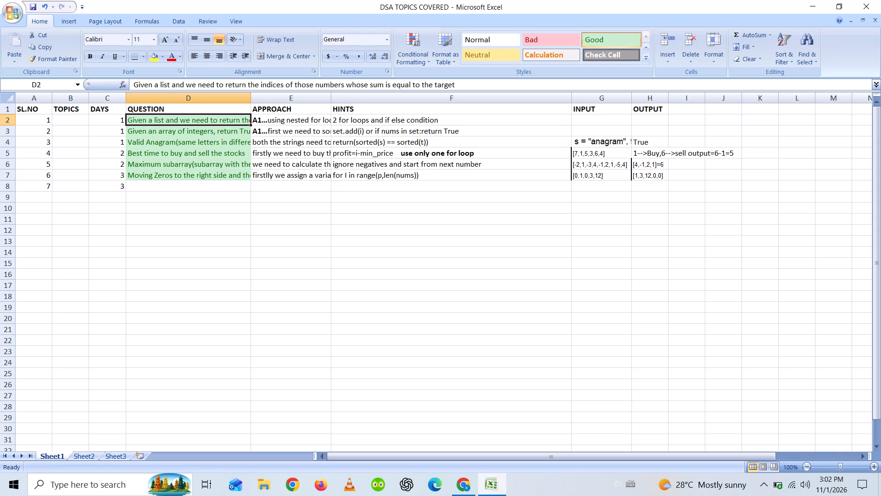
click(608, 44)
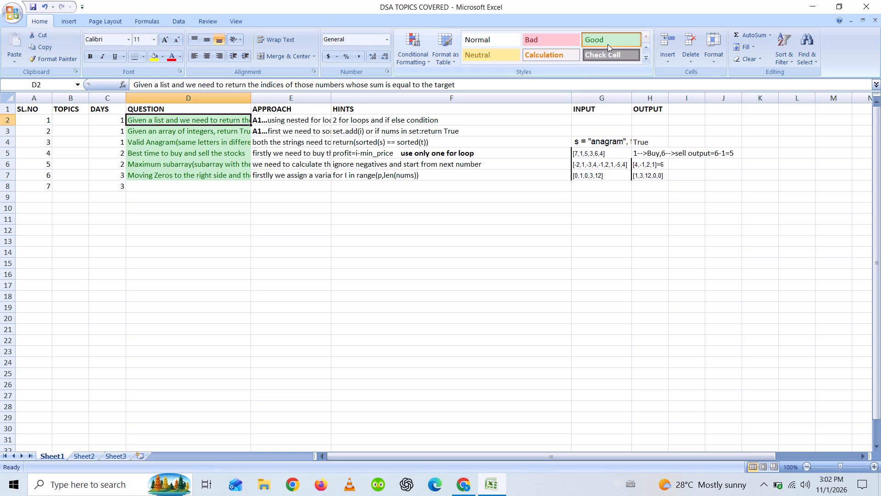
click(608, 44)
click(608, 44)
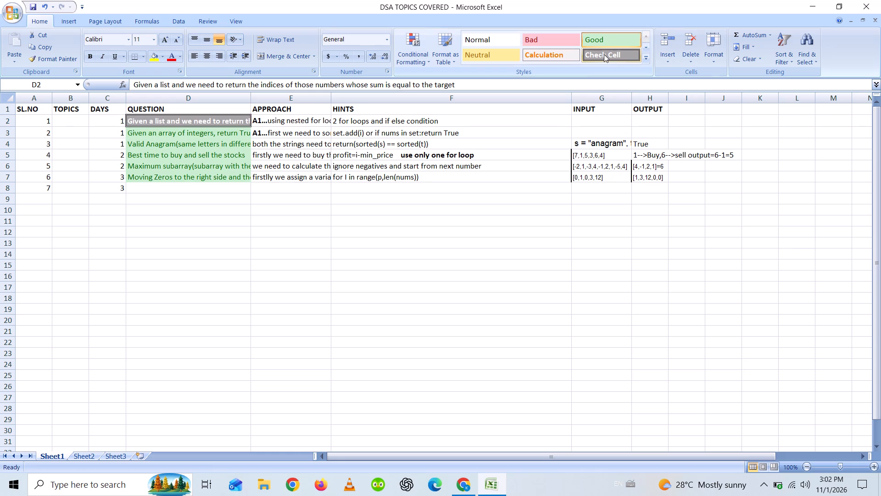
Reset the question cells D2 through D7 to the Normal cell style.
click(505, 40)
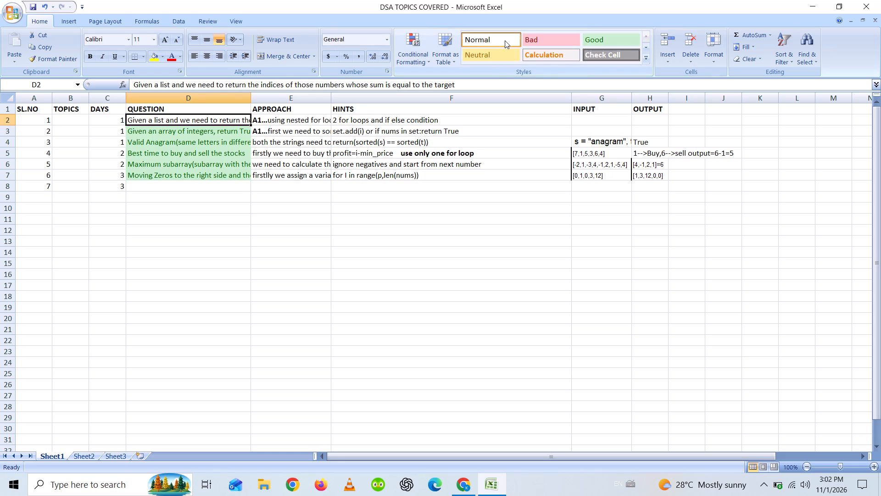
key(Down)
click(505, 40)
key(Down)
click(505, 40)
key(Down)
click(505, 40)
key(Down)
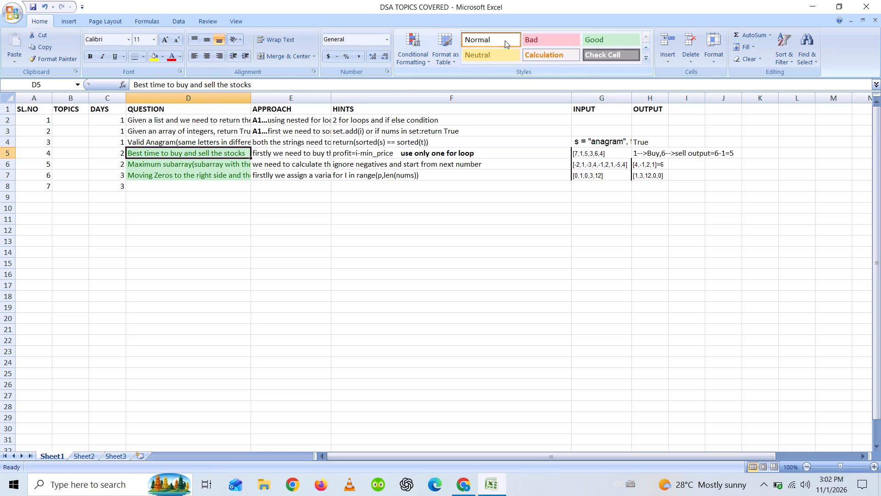
click(505, 40)
key(Down)
click(505, 40)
key(Up)
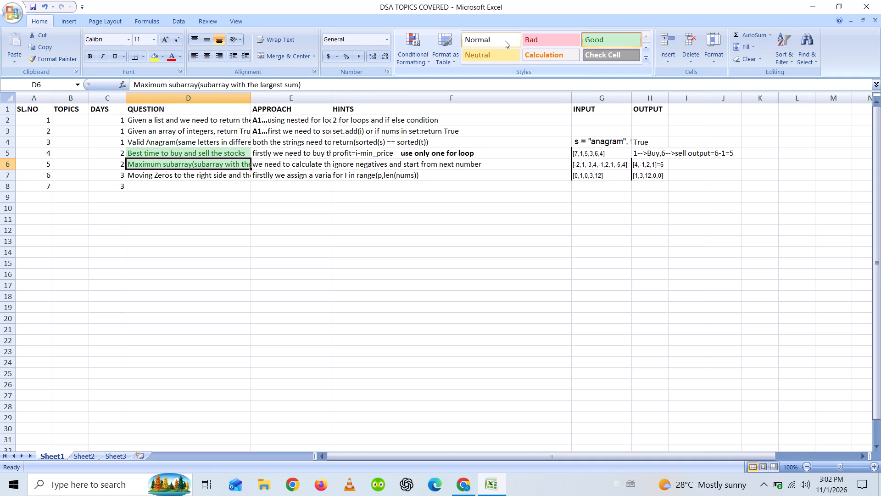
click(505, 40)
key(Up)
click(505, 40)
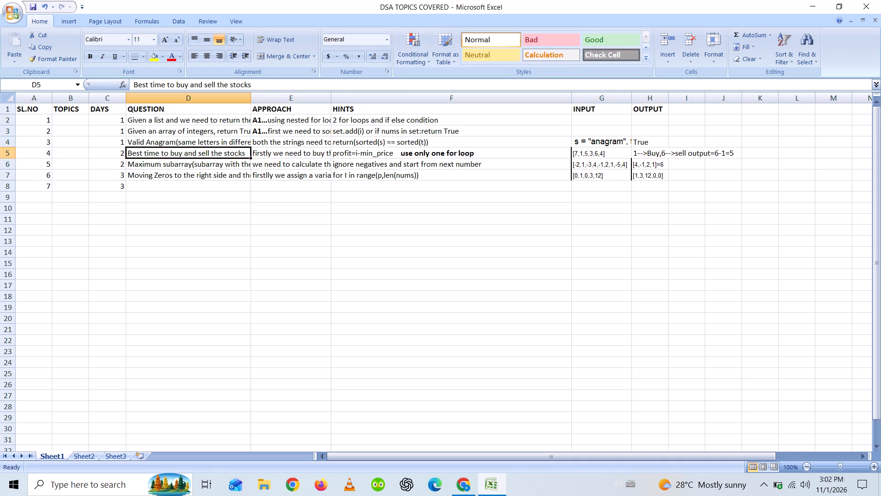
Switch to Chrome, close the Move Zeroes problem tab and check the LeetCode practice history for problem names.
click(83, 124)
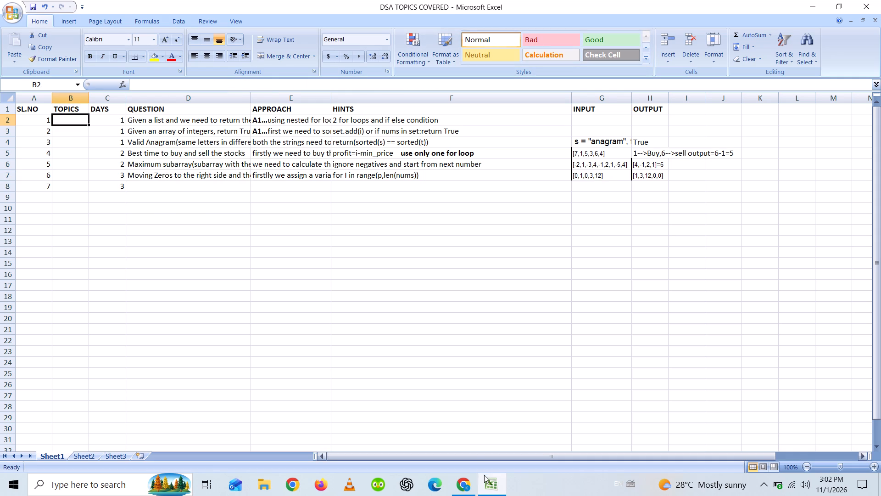
double_click(459, 481)
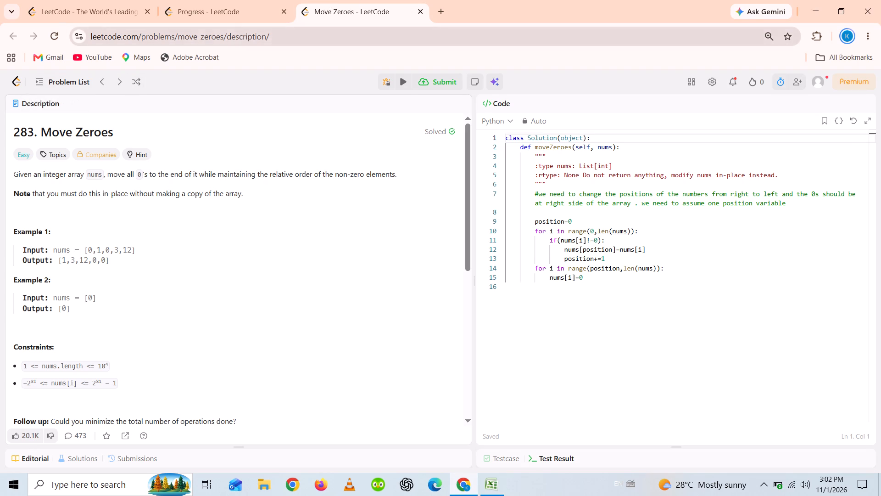
click(232, 13)
click(420, 11)
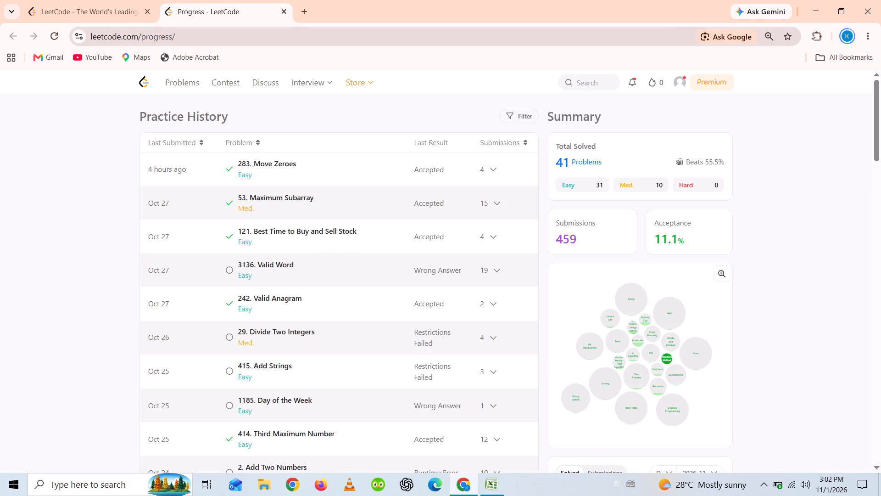
click(496, 483)
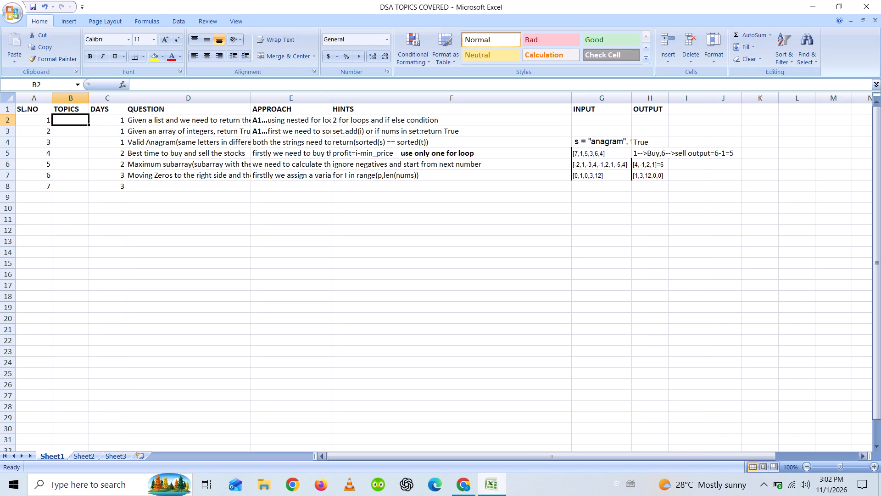
Enter MOVE ZEROES in bold as the topic in cell B7.
click(83, 174)
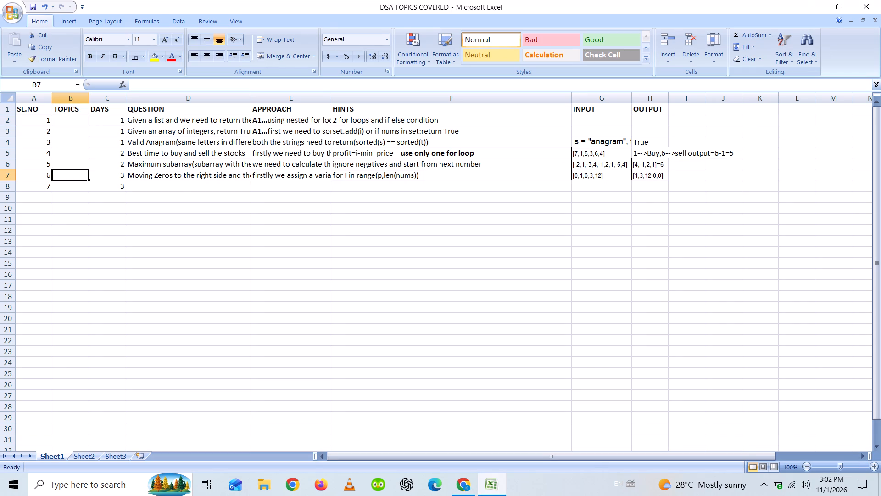
key(ctrl+b)
text(MOVES)
key(BackSpace)
key(space)
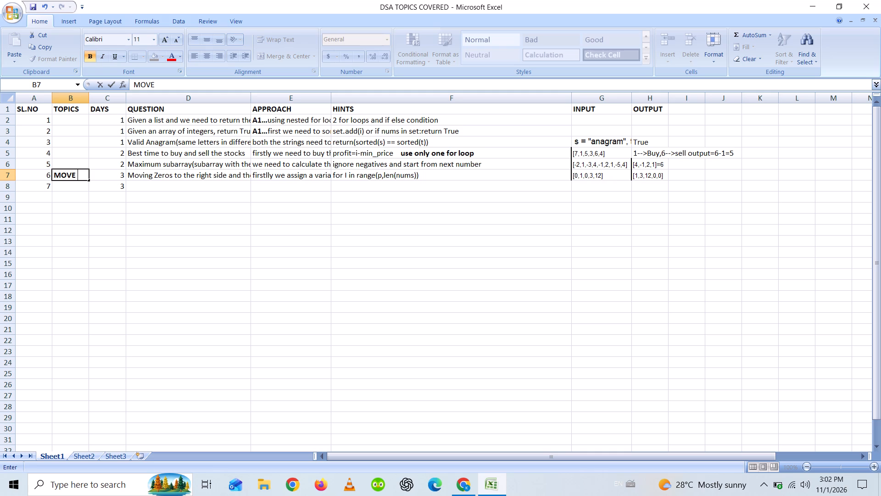
text(ZERO)
key(s)
key(BackSpace)
text(ES)
Check the LeetCode practice history in Chrome again and enter MAXIMUM SUBARRAY in bold as the topic in Excel cell B6.
click(464, 482)
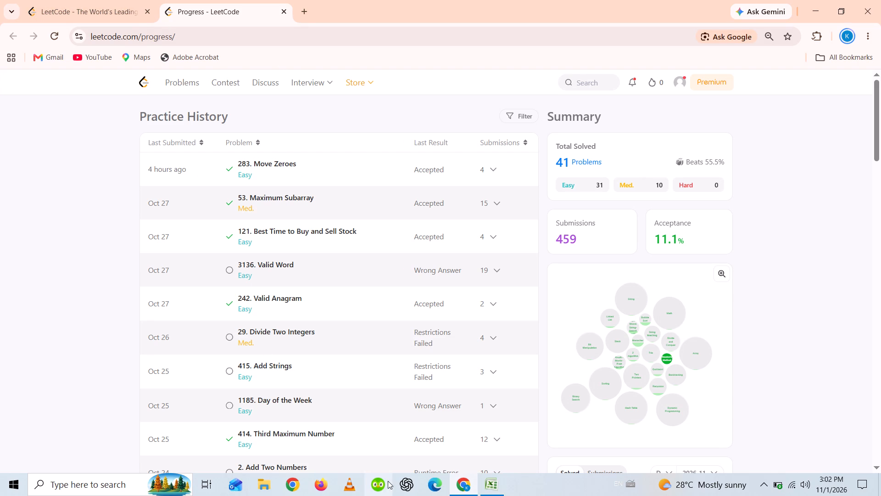
click(482, 485)
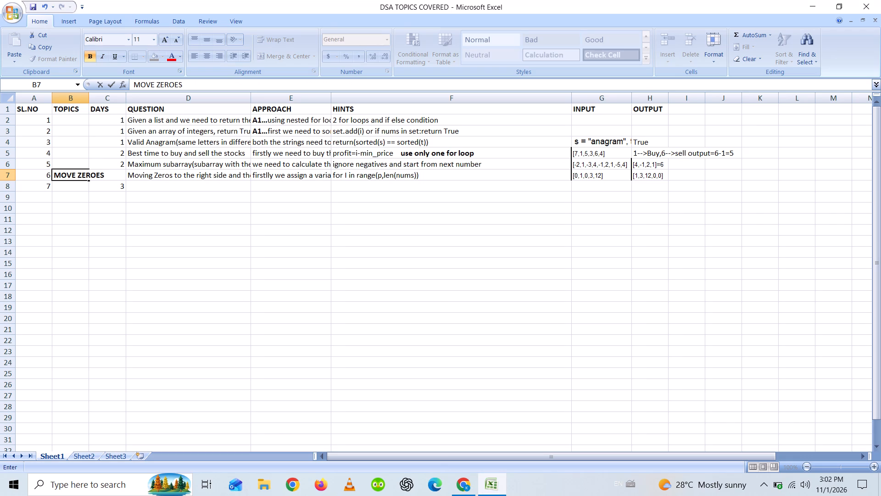
click(70, 161)
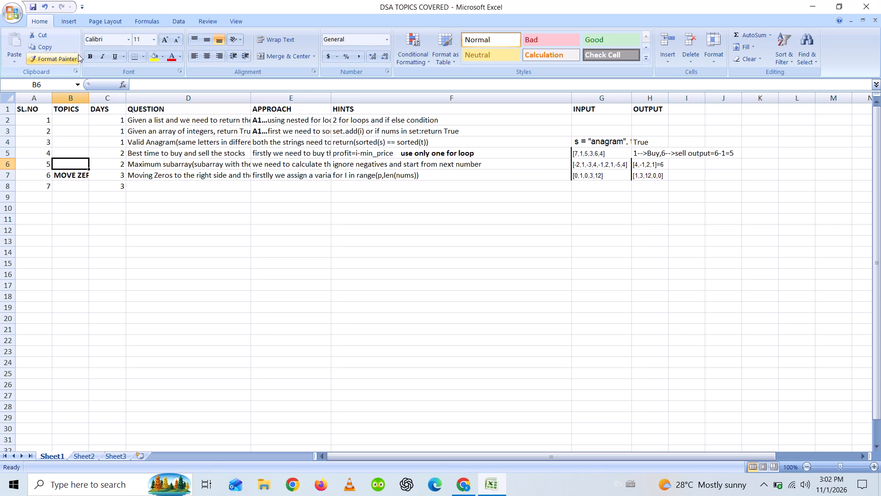
click(86, 57)
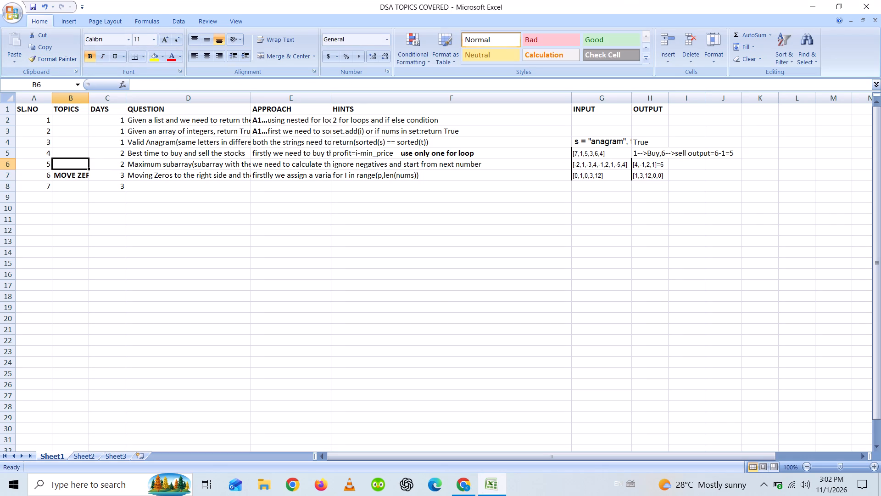
text(MAXI)
text(MUM SUB)
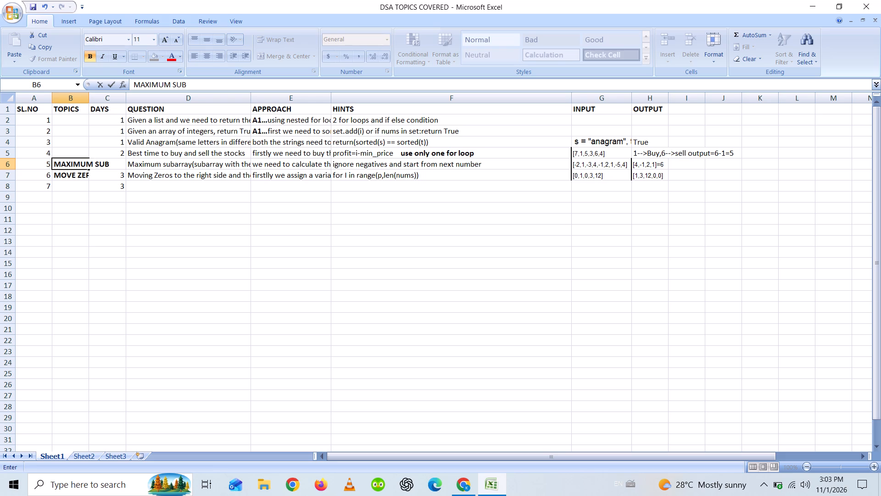
text(ARRAY)
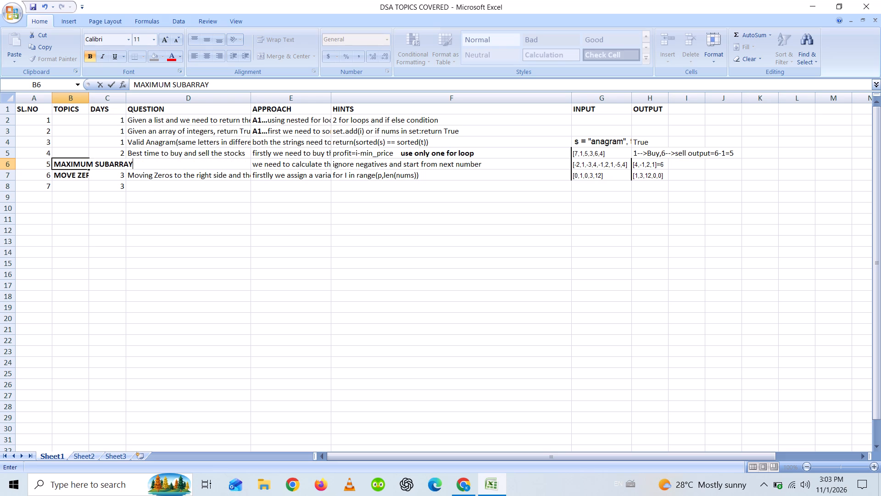
Enter BUY AND SELL STOCKS in bold as the topic in cell B5.
click(66, 151)
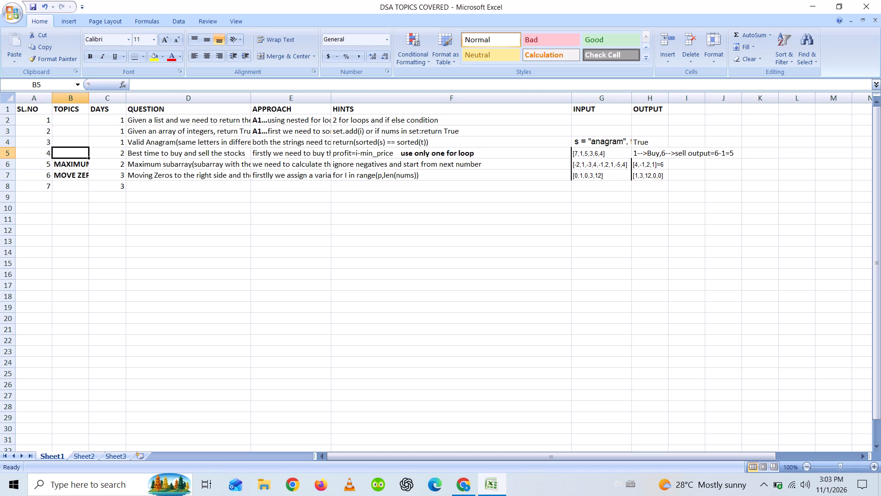
text(BU)
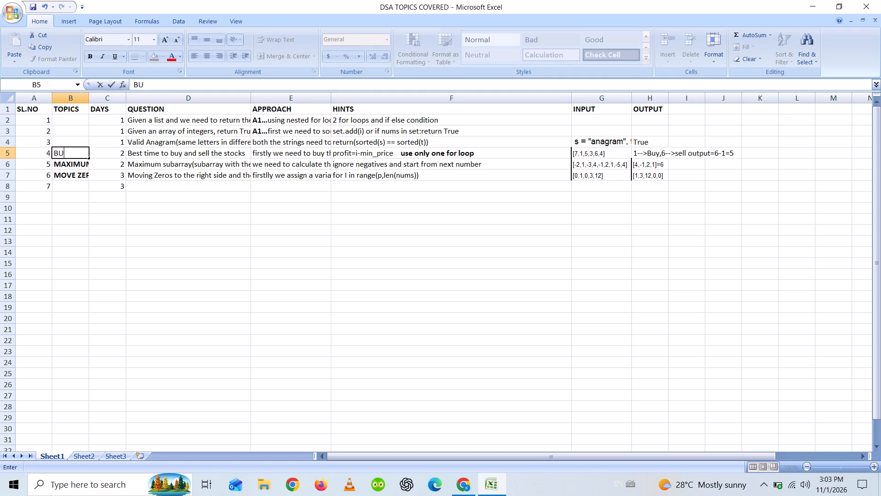
key(BackSpace)
key(BackSpace)
key(ctrl+b)
text(BUT)
key(BackSpace)
text(Y AND SELL STOCKS)
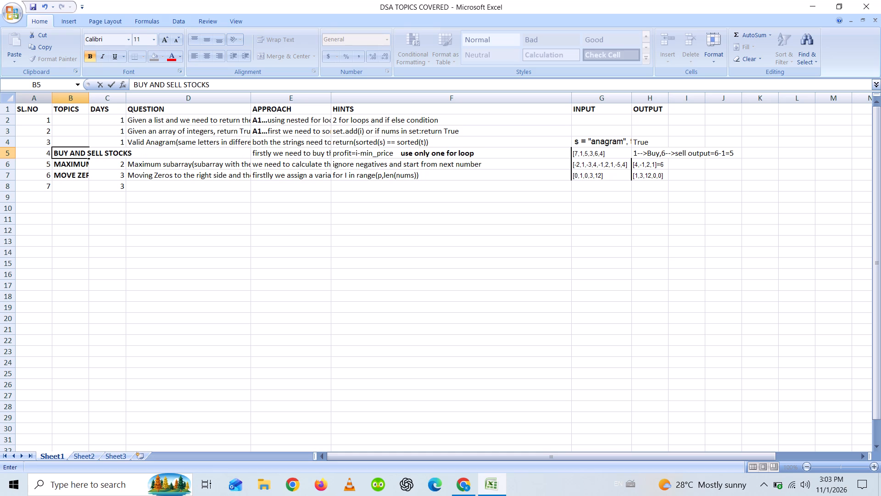
Enter VALID ANAGRAM in bold as the topic in cell B4.
click(78, 140)
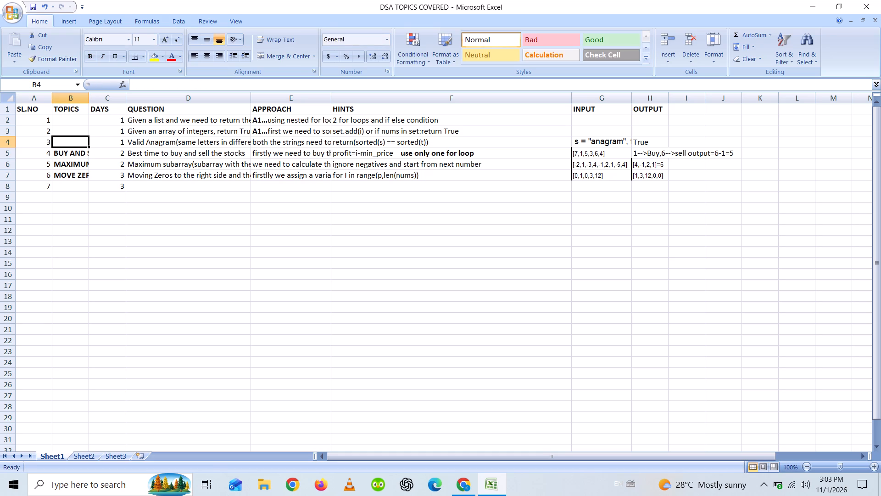
text(VALID ANAGRA)
key(m)
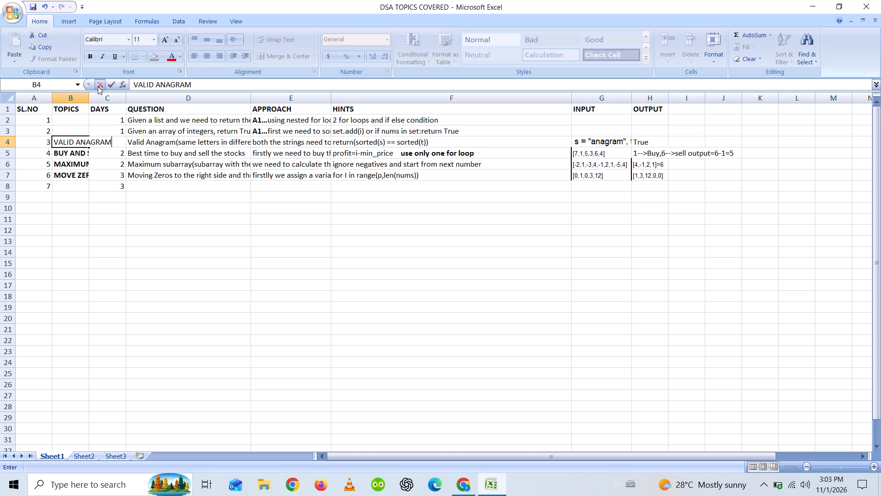
click(89, 57)
click(89, 57)
drag(112, 142, 55, 144)
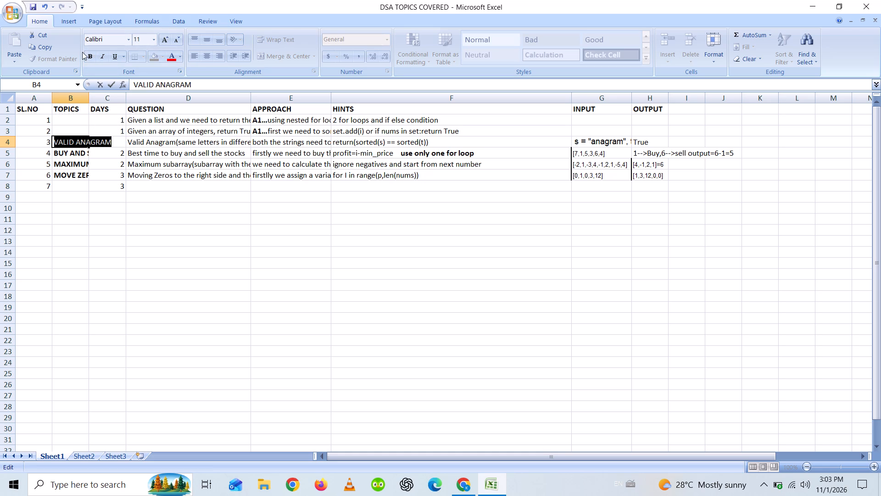
click(89, 58)
click(78, 129)
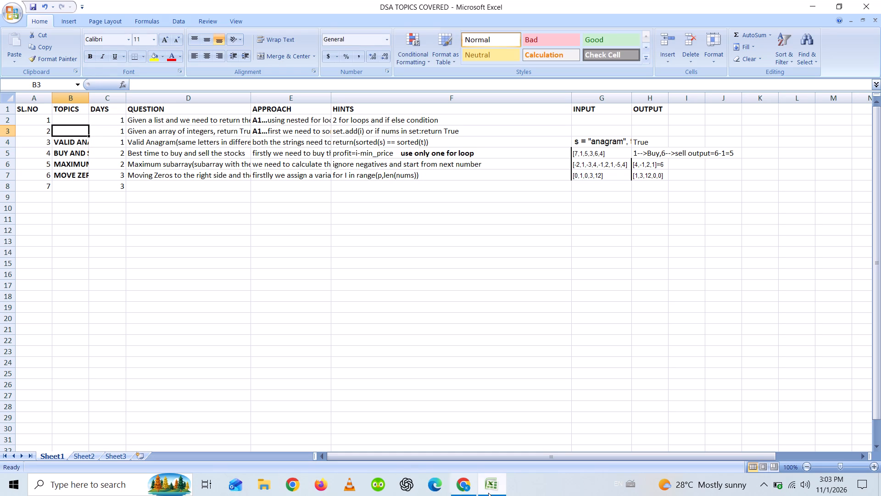
Switch to Chrome and look through the LeetCode practice history for the problem name that belongs to the array question in row 3.
click(470, 482)
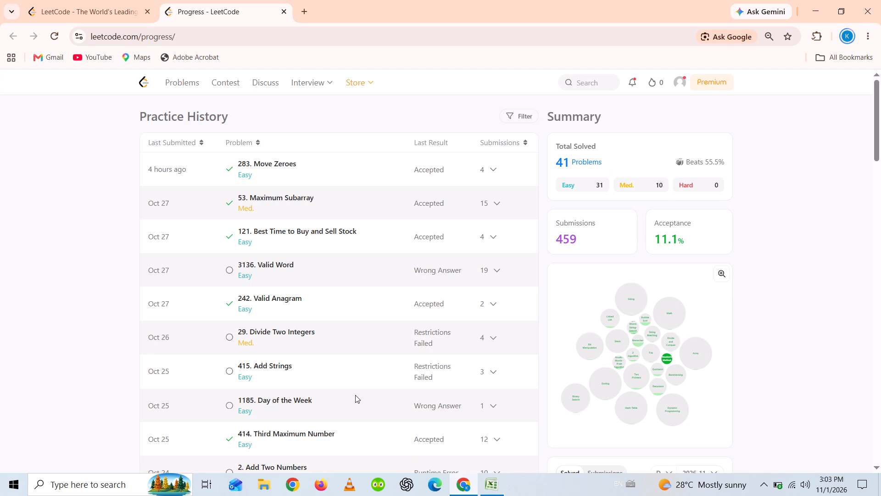
click(492, 495)
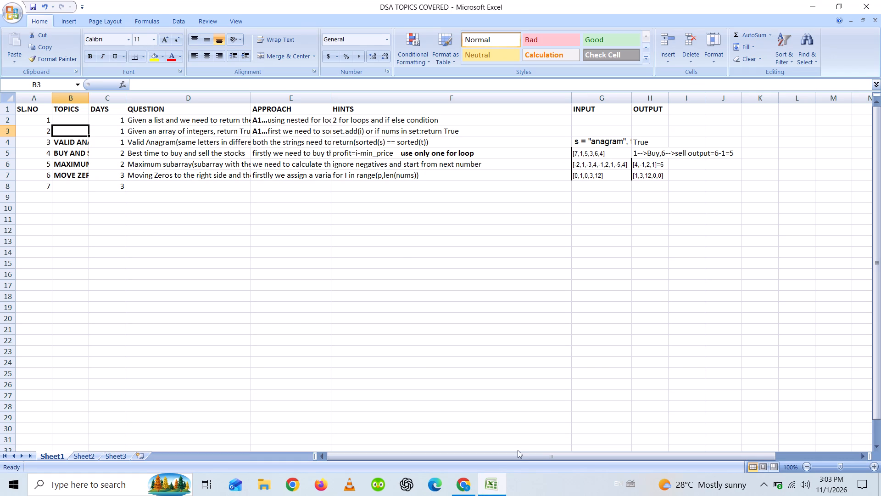
click(474, 479)
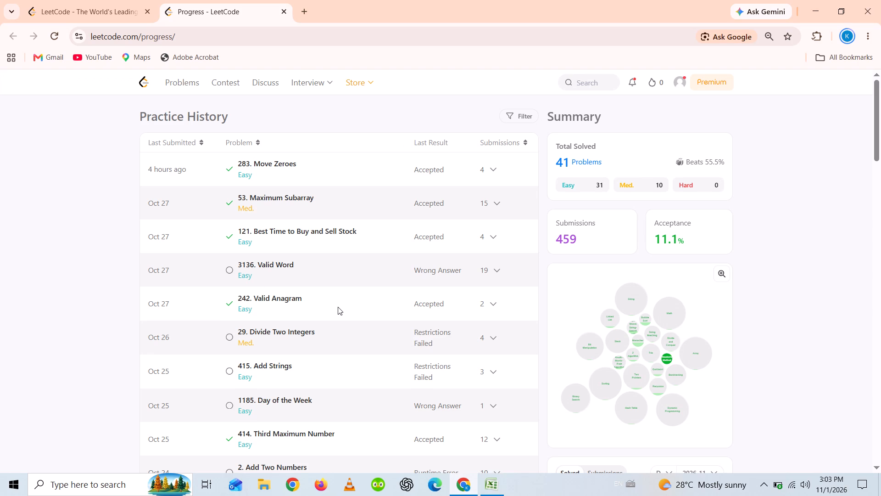
scroll(338, 307, down, 1)
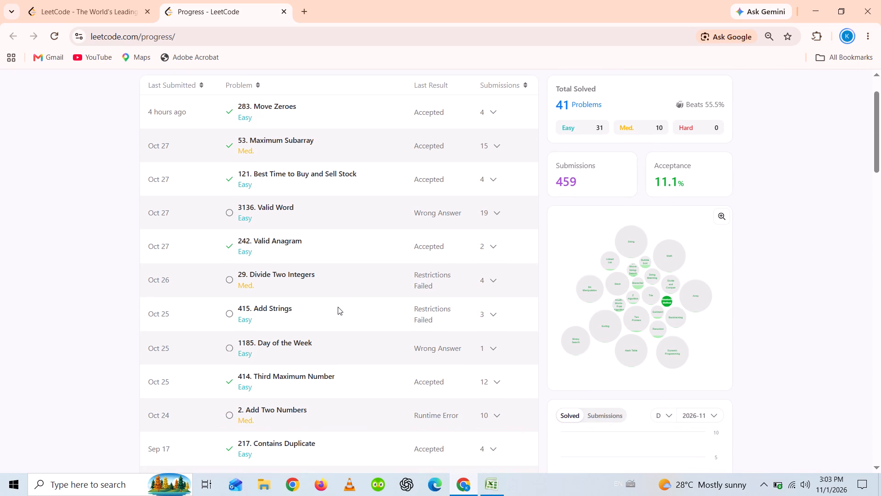
scroll(338, 307, down, 1)
scroll(338, 307, up, 3)
scroll(654, 330, down, 2)
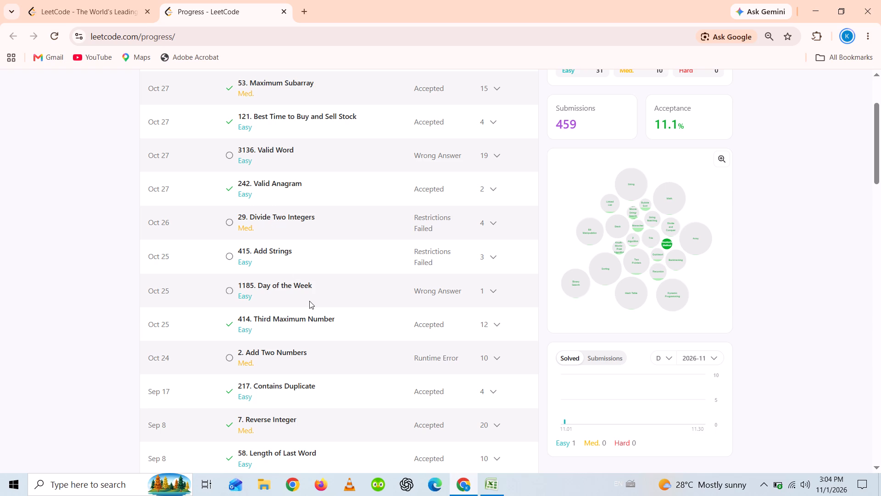
scroll(309, 301, down, 1)
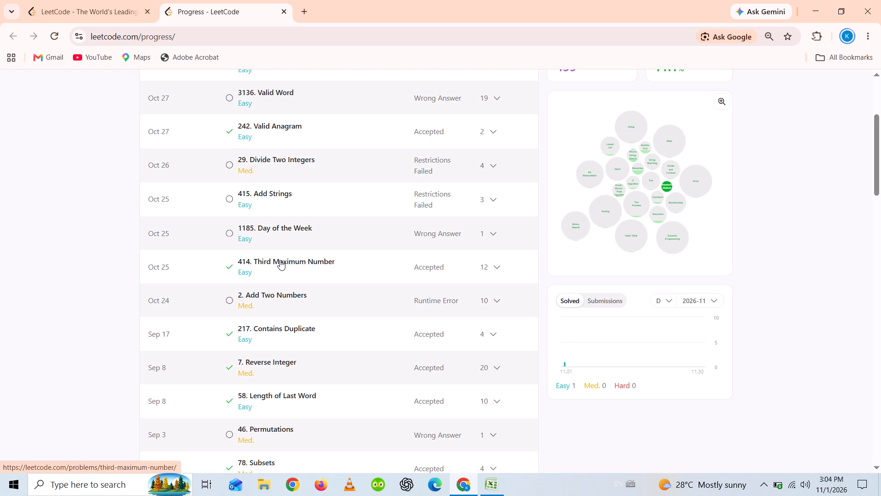
scroll(280, 260, down, 1)
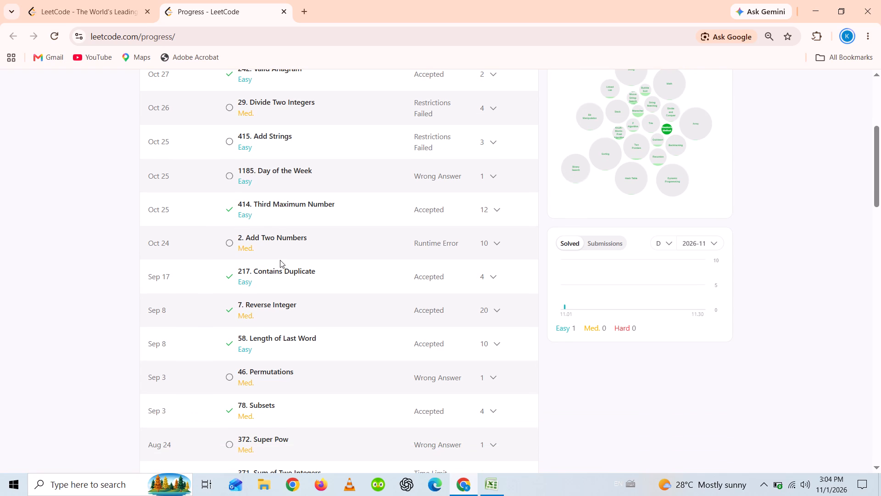
scroll(280, 260, up, 5)
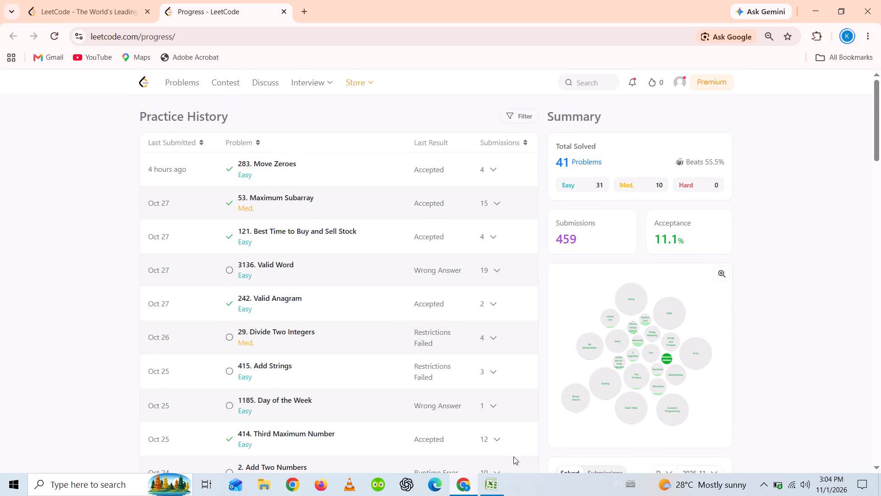
Return to Excel, reread the question in D3 and enter REPEATED NUMBERS? in bold as the topic in cell B3.
click(501, 484)
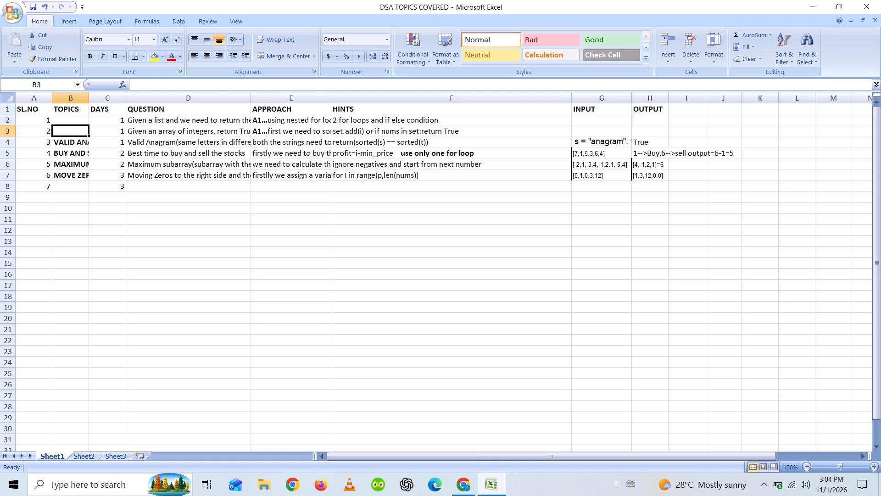
click(168, 135)
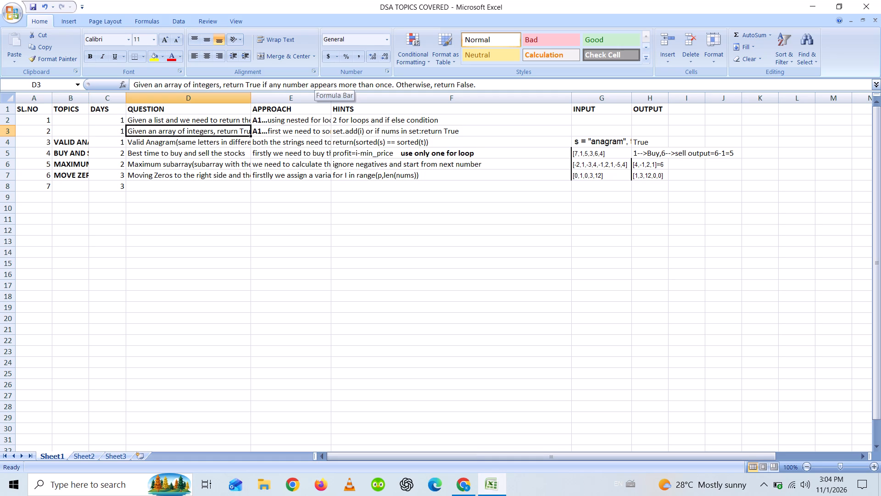
click(77, 134)
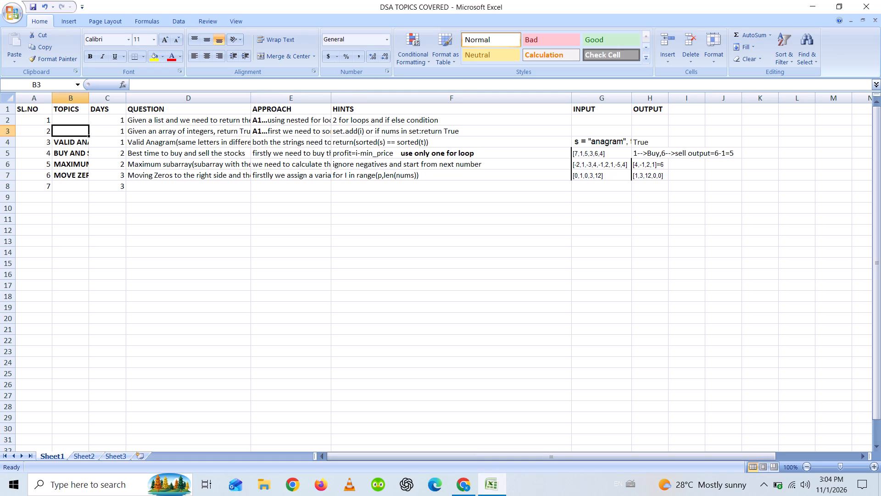
click(146, 135)
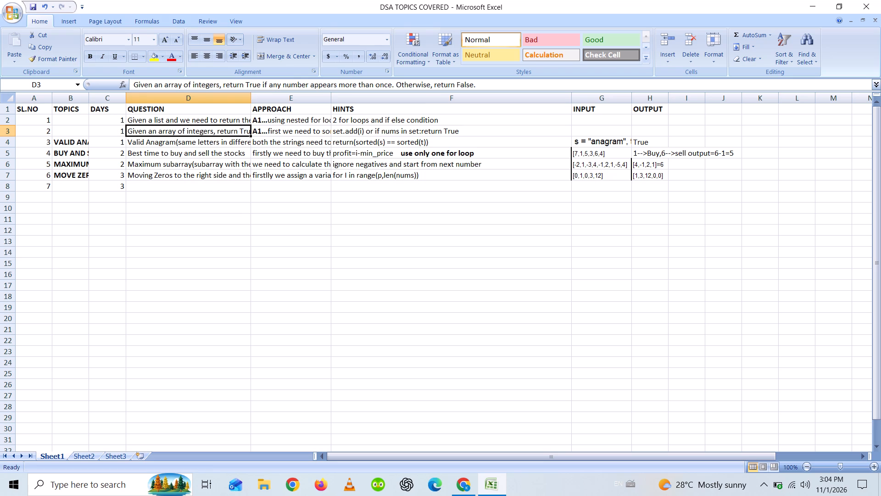
click(57, 133)
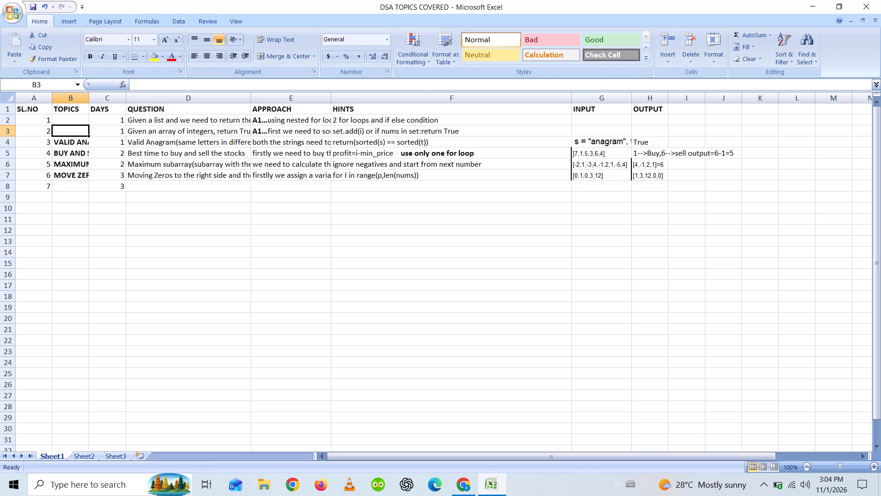
key(ctrl+b)
text(REPEATED)
key(space)
text(NUMBERS?)
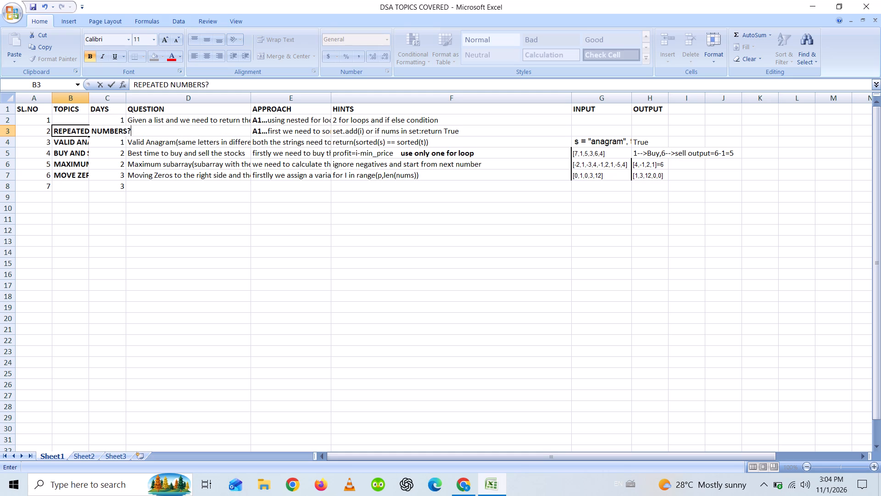
click(83, 118)
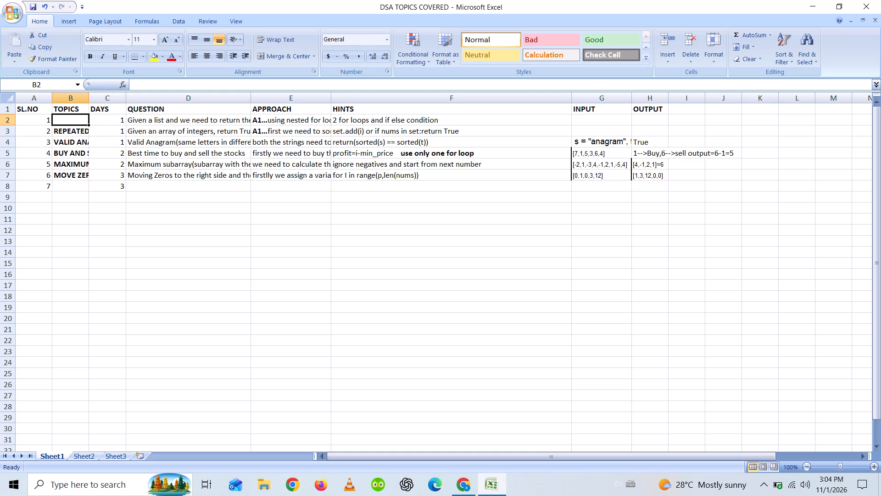
Widen the TOPICS column just enough to fit the full problem names.
drag(89, 100, 324, 101)
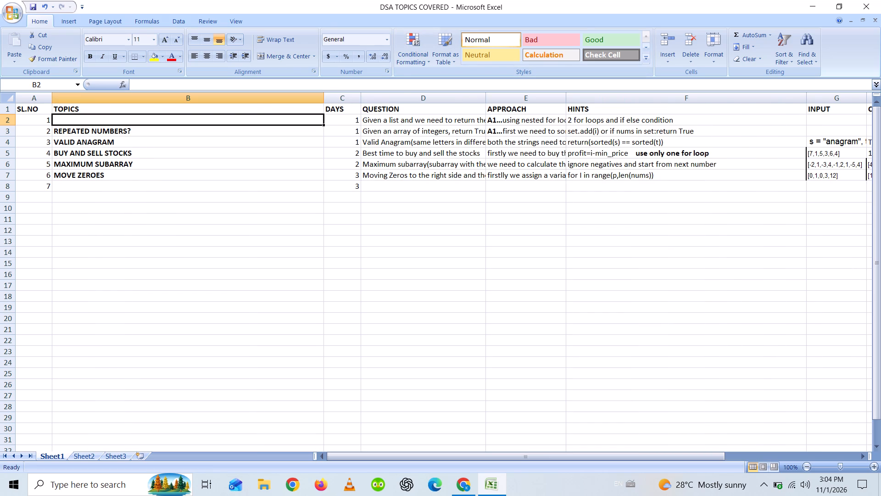
drag(324, 96, 151, 106)
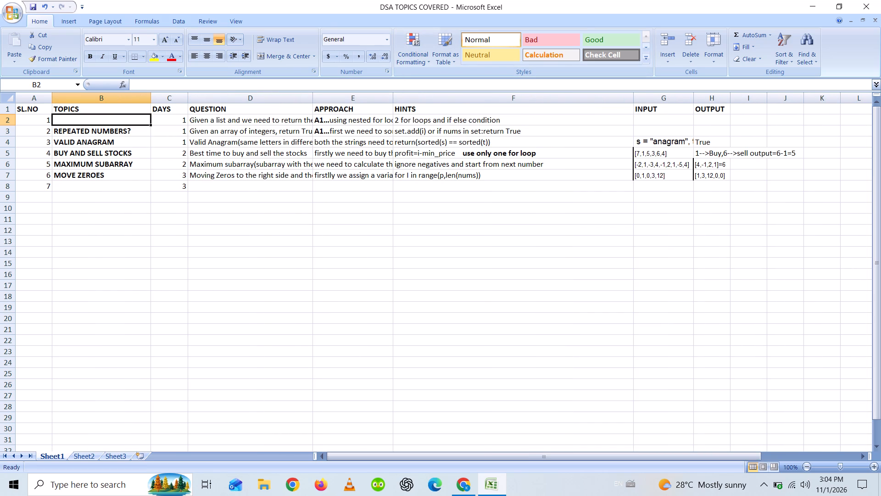
Check the D2 question against the Two Sum problem in LeetCode's problem library in Chrome and enter TWO SUM in bold in Excel cell B2.
click(288, 124)
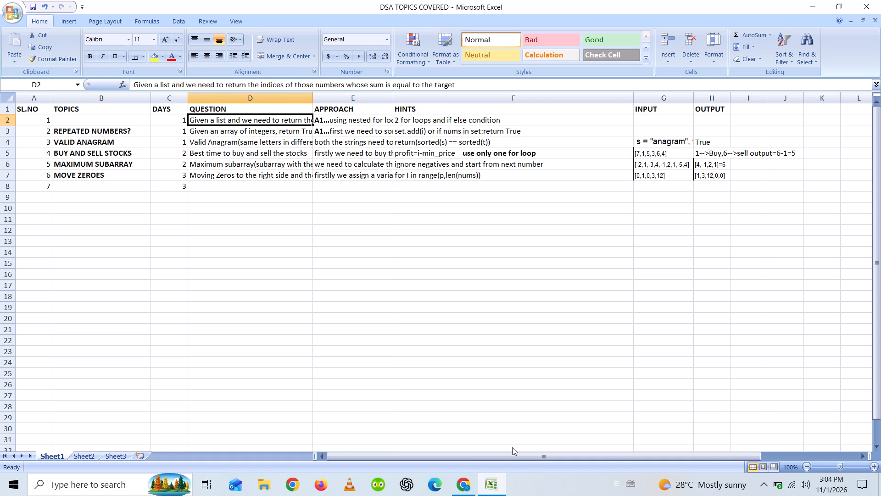
click(468, 479)
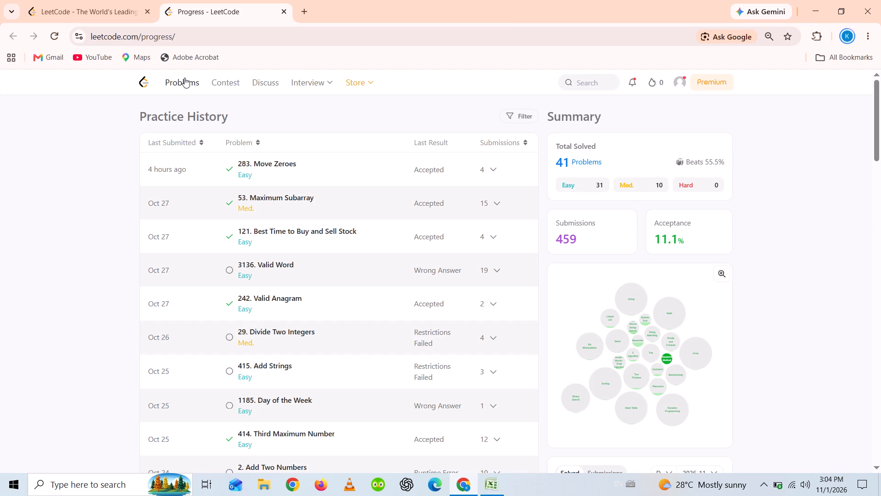
click(184, 78)
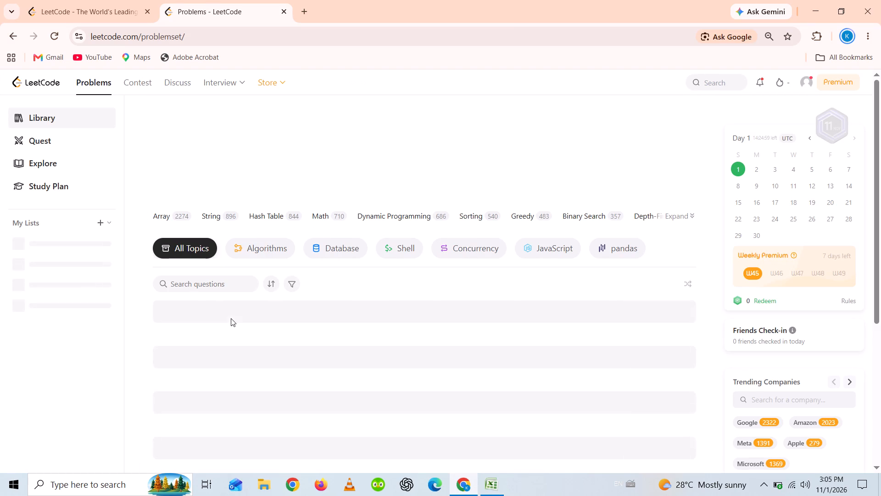
click(206, 330)
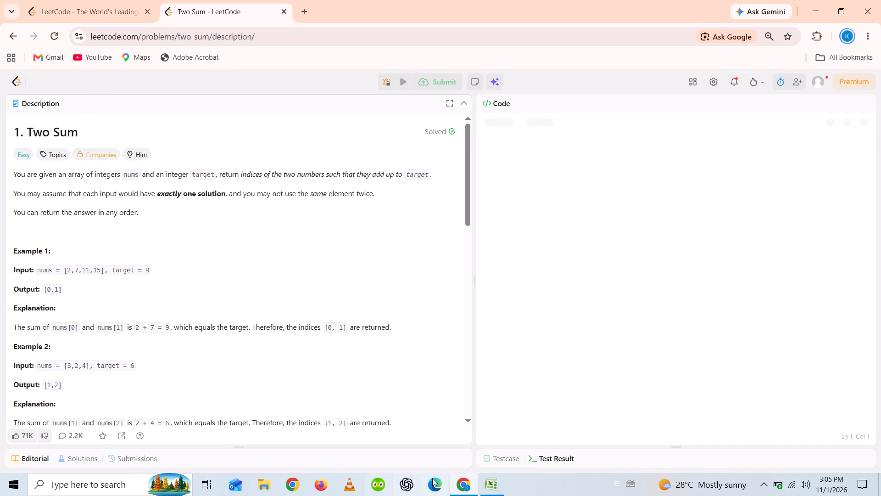
click(480, 483)
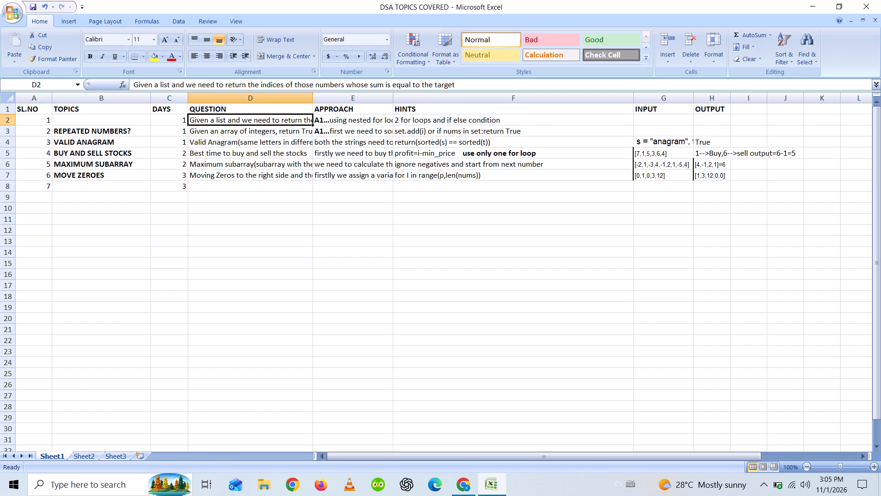
click(111, 123)
key(ctrl+b)
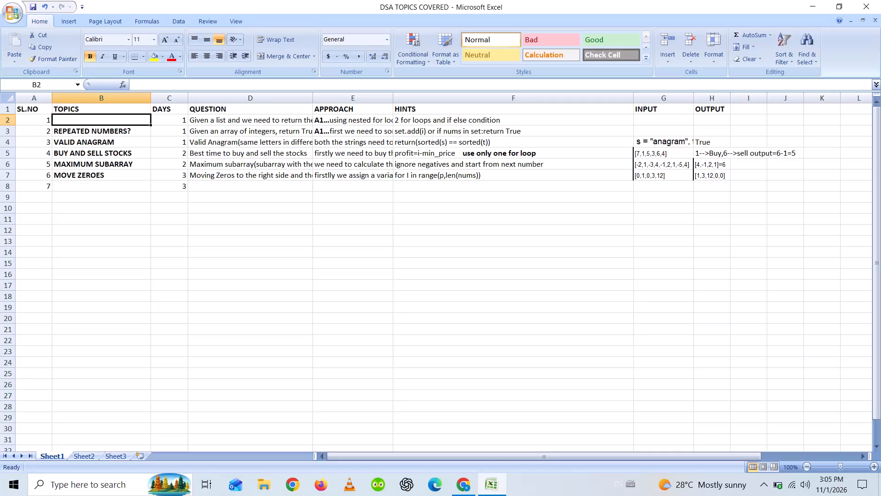
text(TWO SUM)
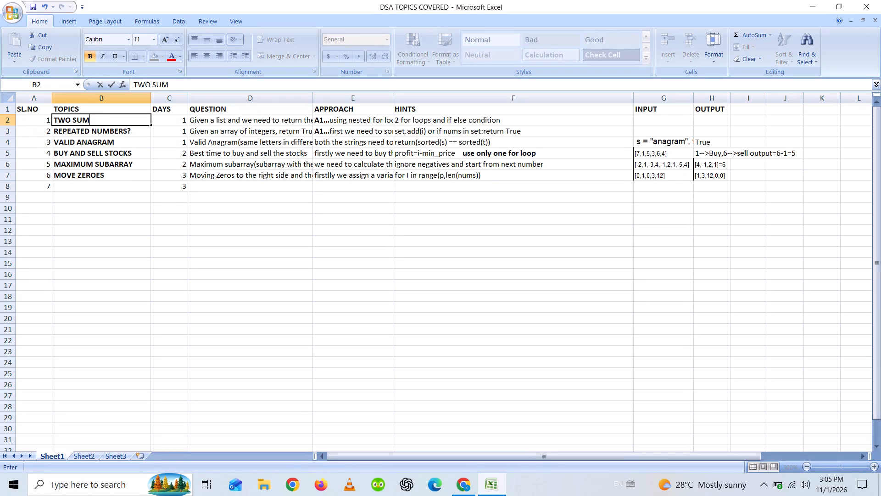
click(251, 233)
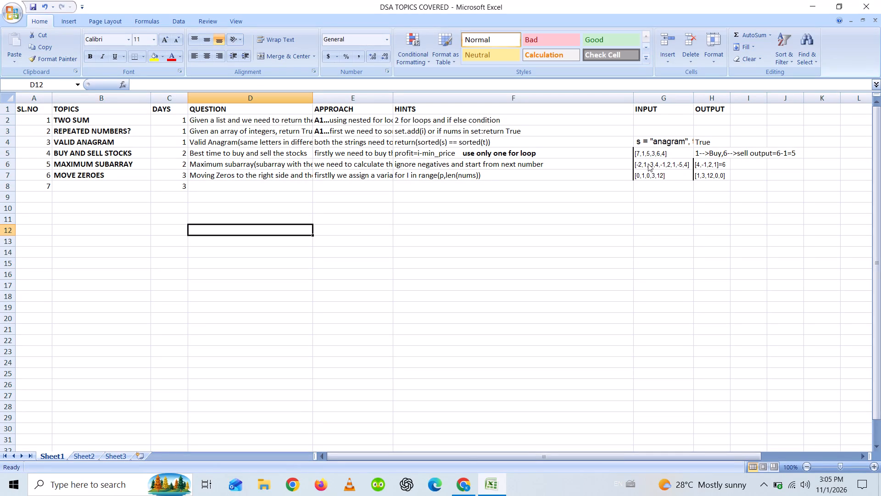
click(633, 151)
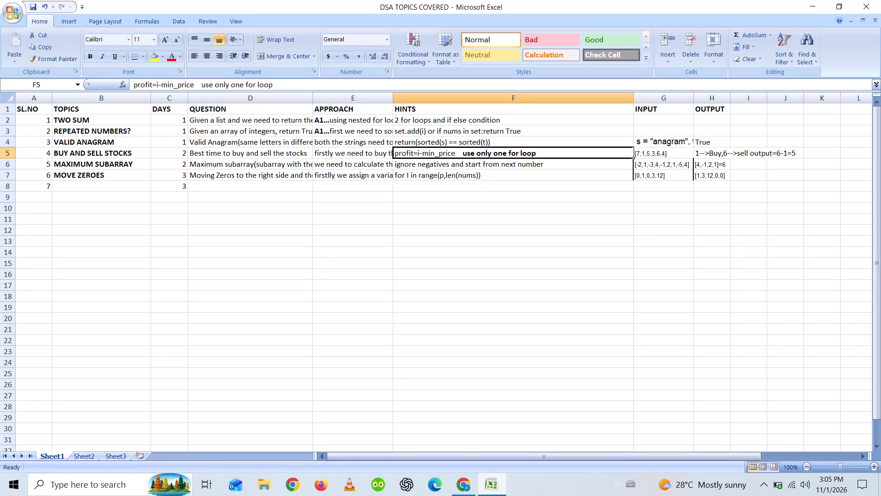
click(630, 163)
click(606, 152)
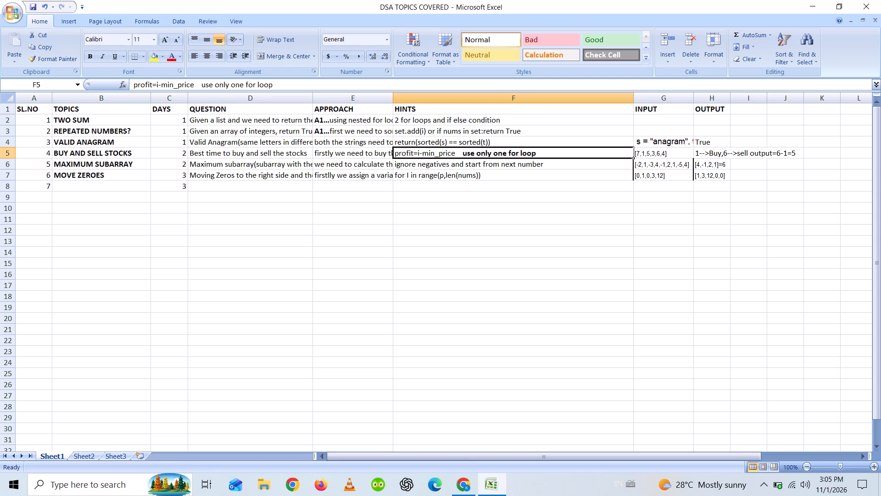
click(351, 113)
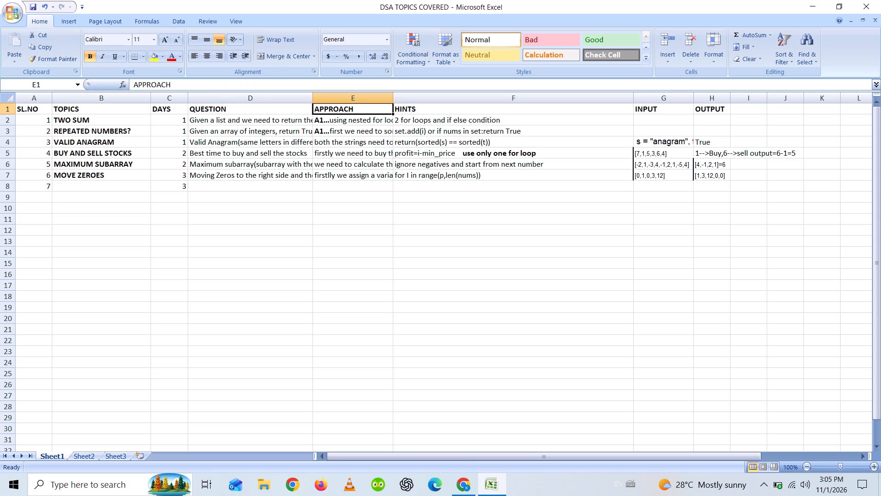
Narrow the HINTS column so that less empty space remains beside its longest entry.
click(398, 111)
click(449, 155)
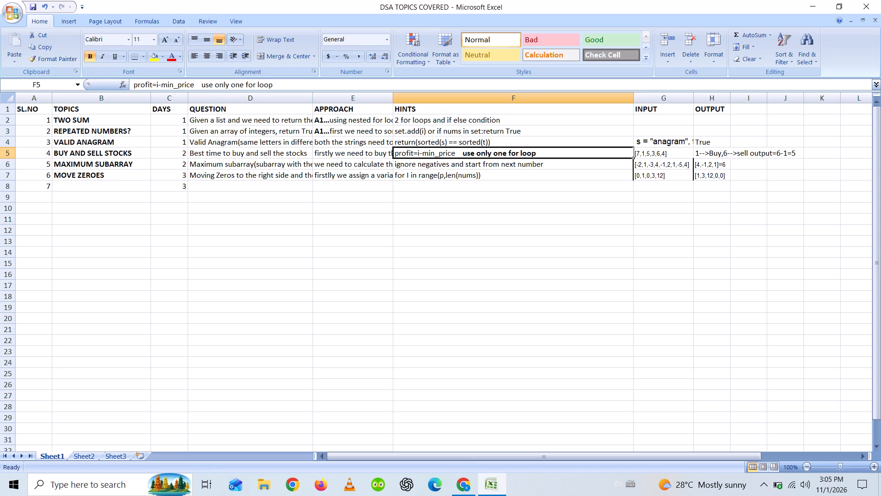
click(455, 137)
click(530, 152)
click(641, 152)
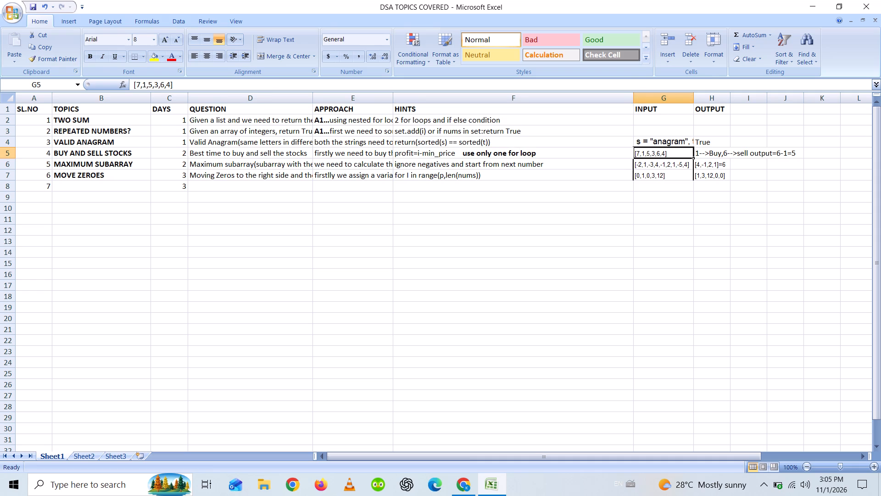
drag(632, 97, 577, 97)
Apply the Calculation cell style to empty cell G19.
click(617, 304)
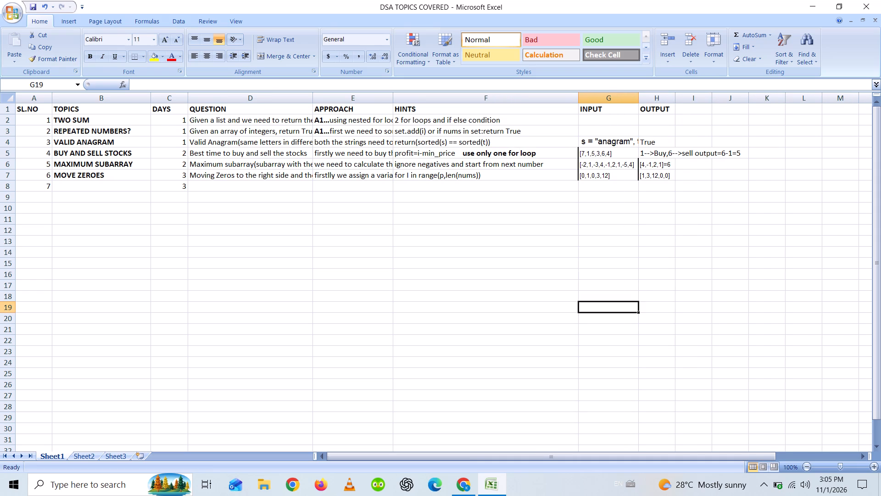
click(542, 54)
click(542, 54)
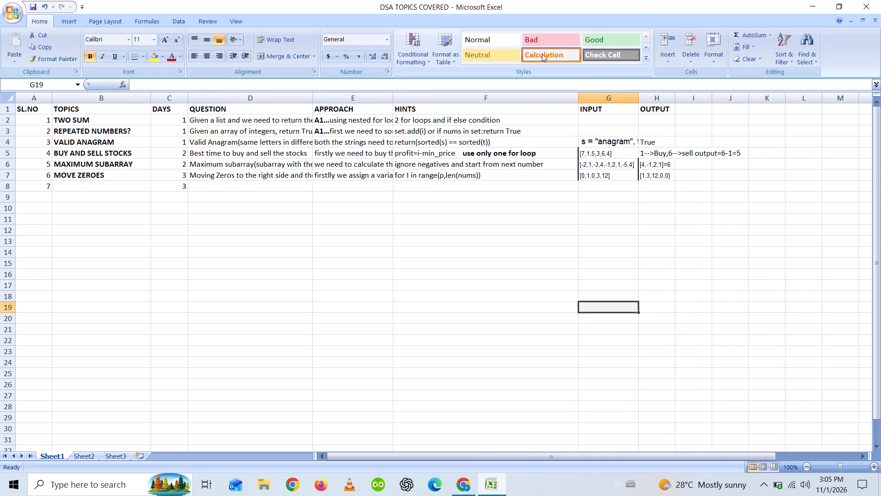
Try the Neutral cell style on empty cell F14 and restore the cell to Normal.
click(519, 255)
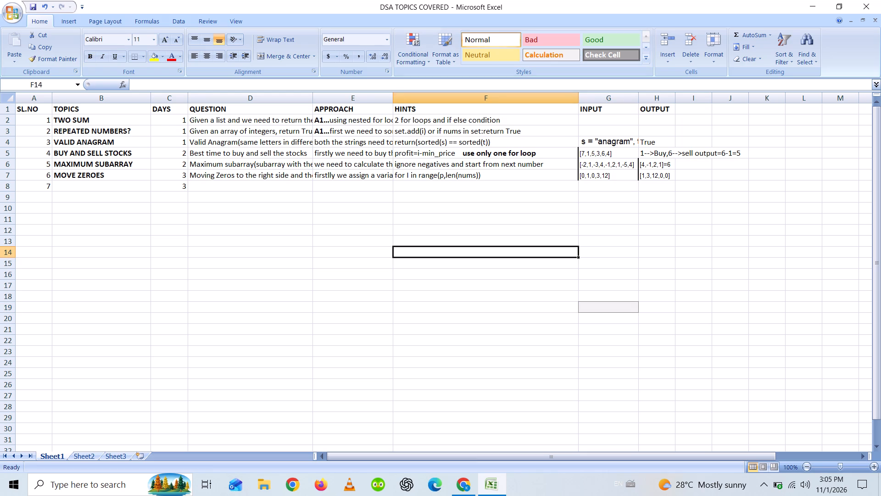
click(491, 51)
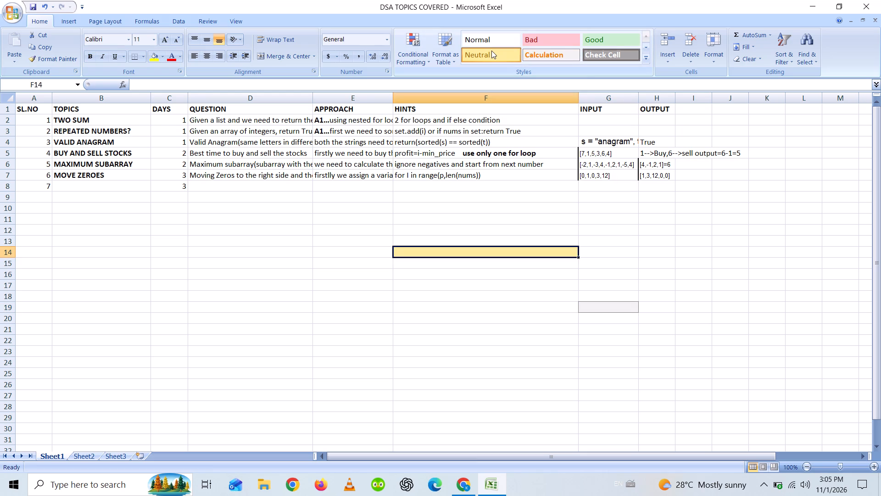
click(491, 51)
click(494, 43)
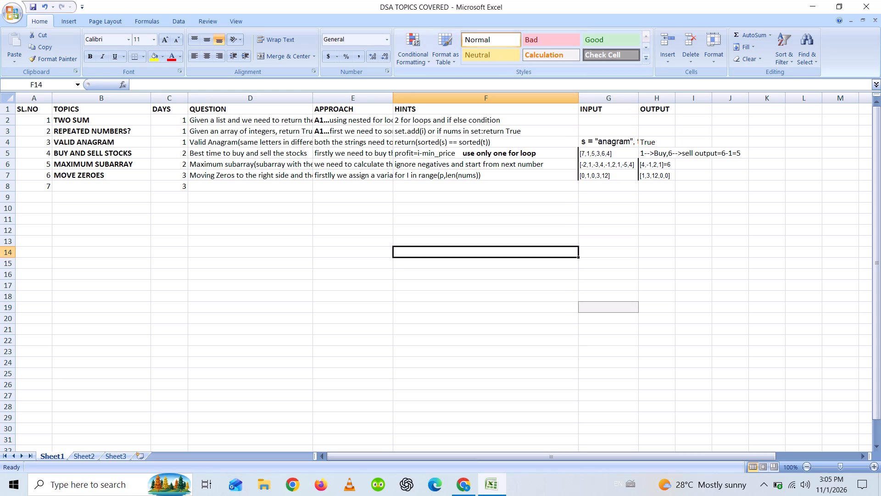
Widen the QUESTION column just enough to show every problem description in full.
click(687, 281)
click(123, 181)
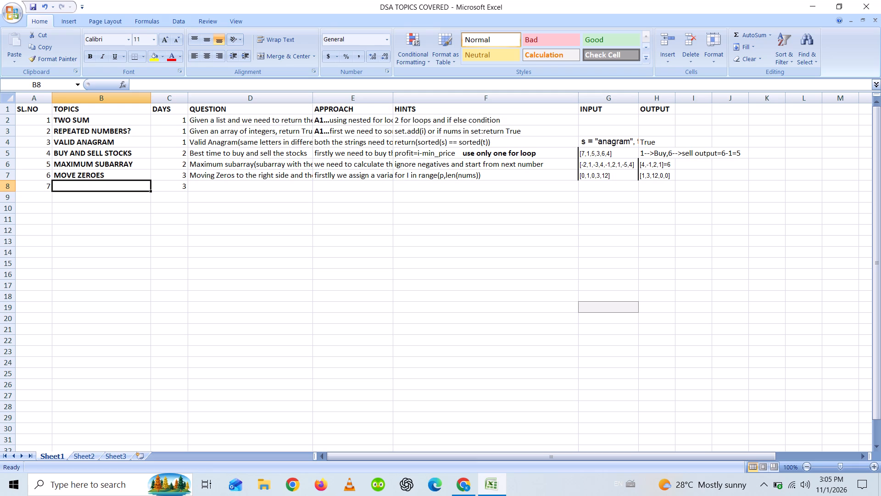
drag(313, 96, 592, 93)
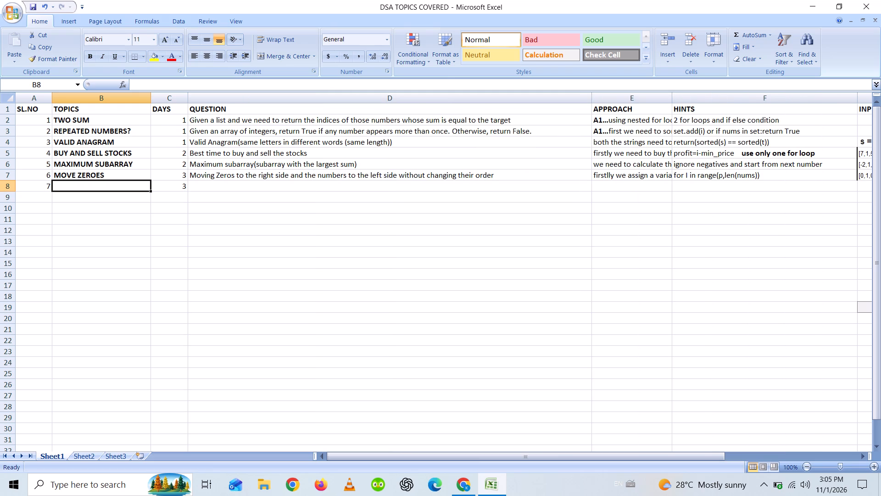
drag(593, 96, 549, 95)
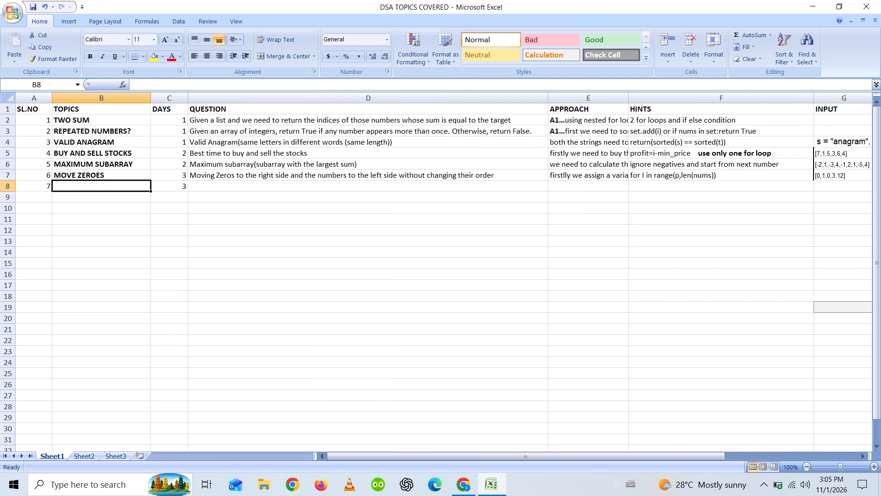
click(636, 307)
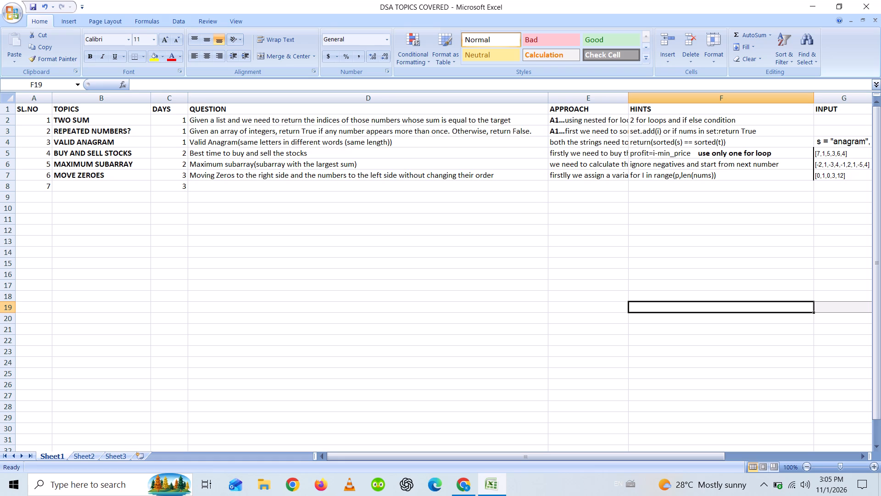
Save the DSA TOPICS COVERED workbook and close Excel.
key(ctrl+s)
click(876, 0)
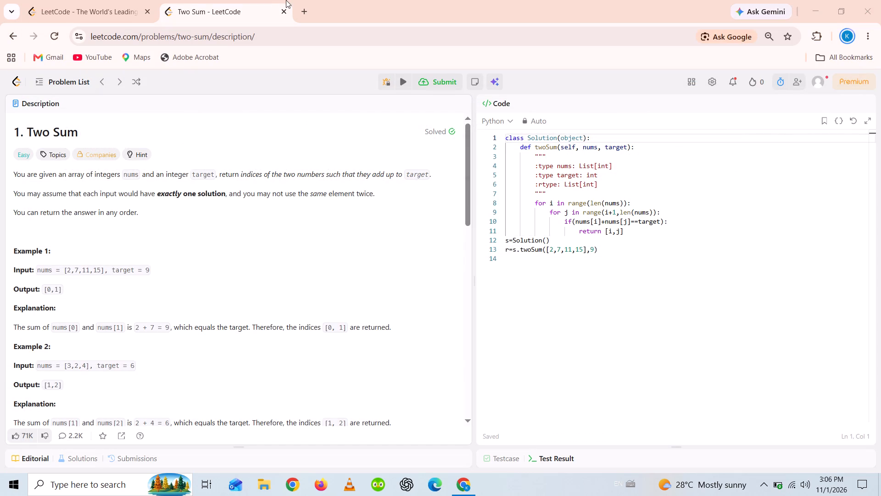
Close both LeetCode tabs in Chrome and exit the browser.
click(310, 11)
click(285, 11)
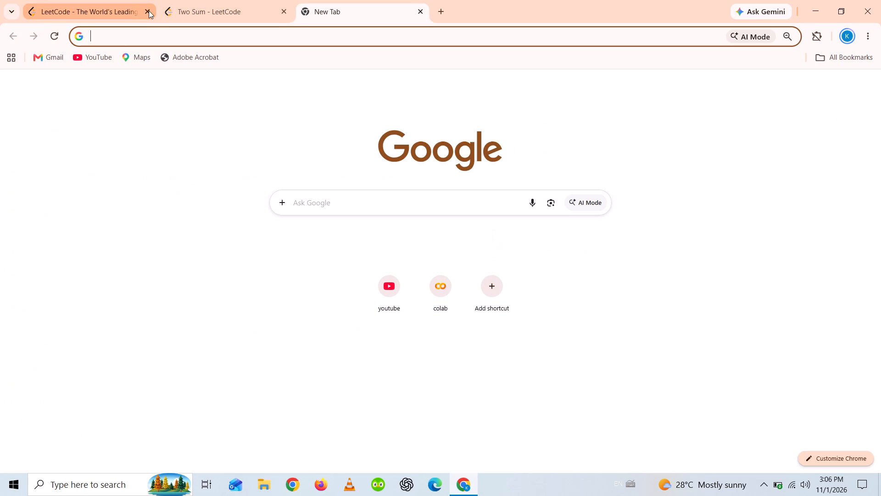
click(149, 11)
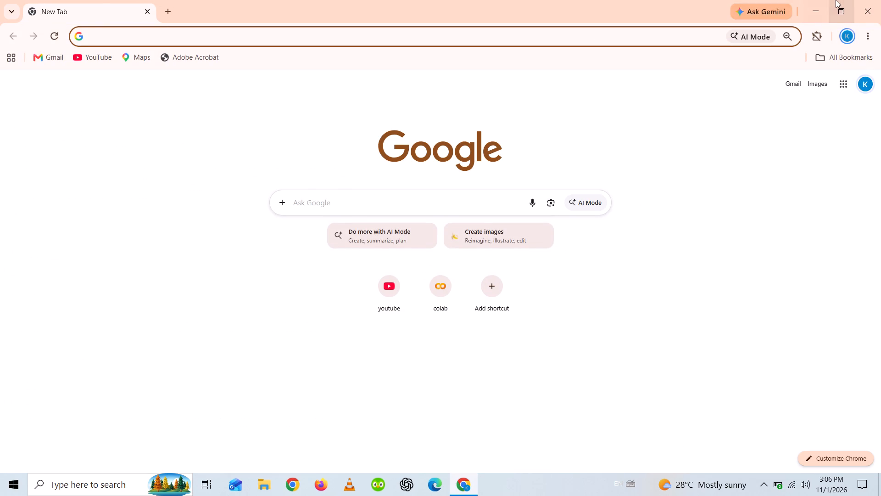
click(880, 0)
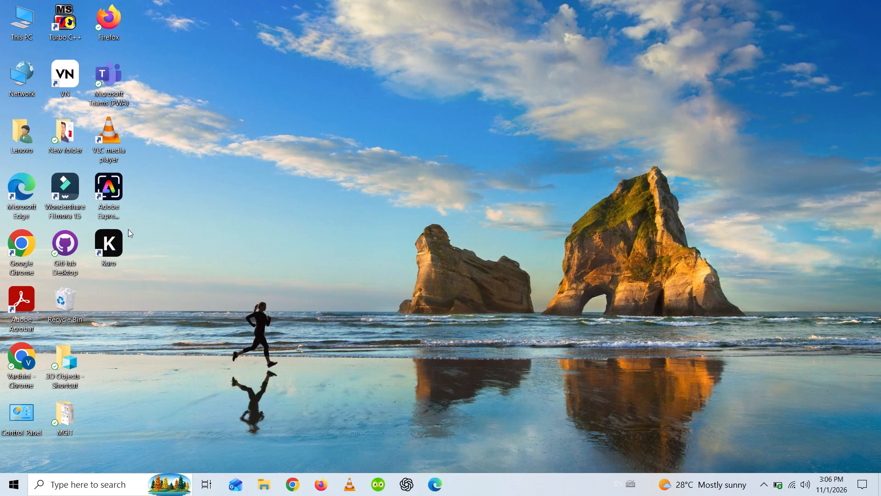
Launch Kuro from the desktop.
double_click(112, 240)
double_click(112, 240)
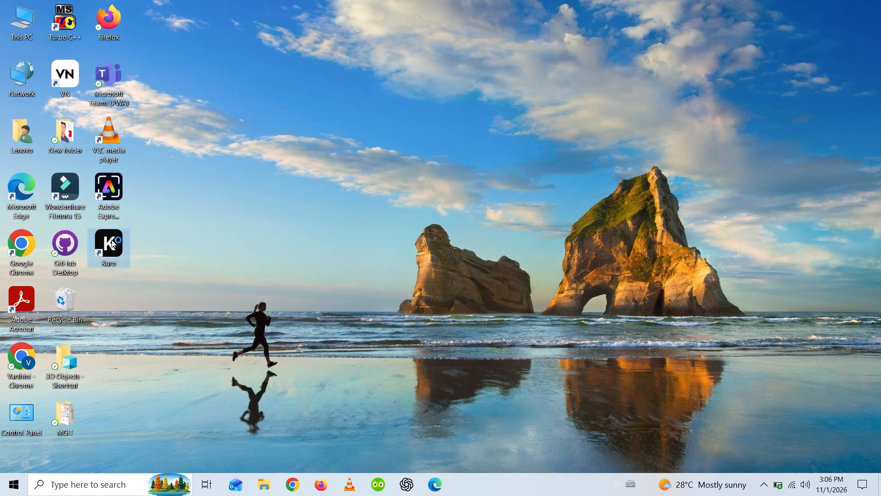